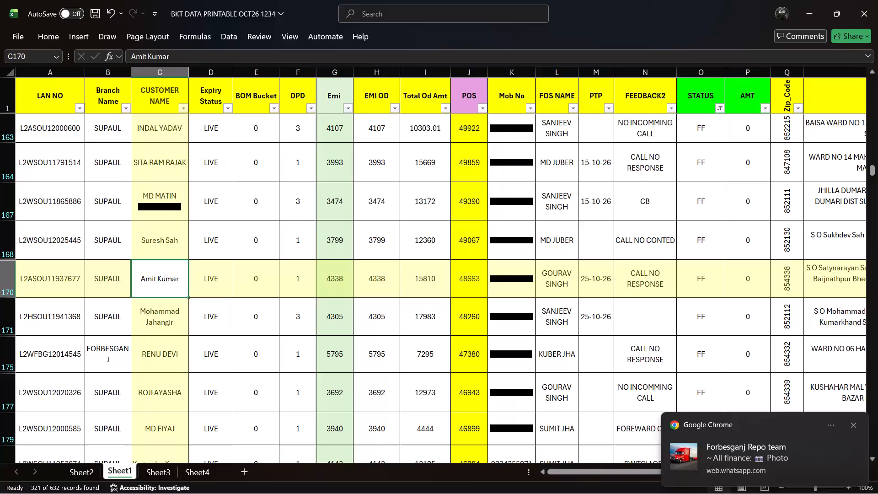
Save the BKT DATA PRINTABLE OCT26 1234 workbook.
key("ctrl+s")
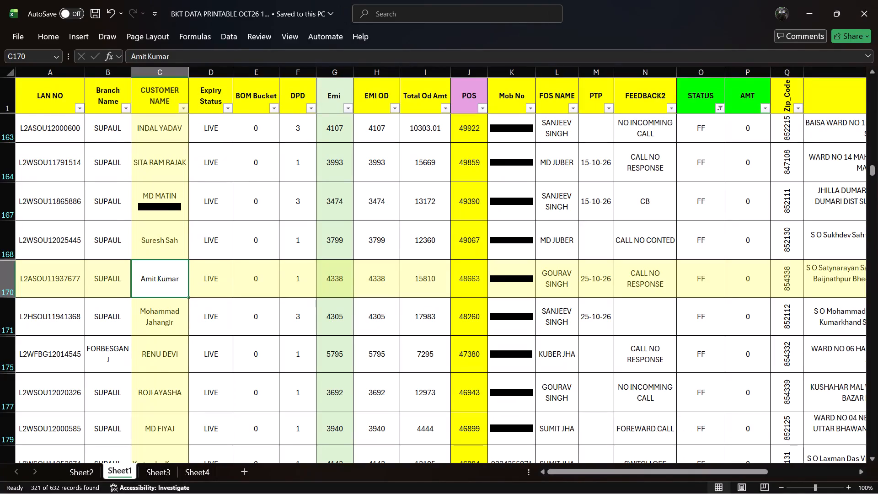
Bring up the overview of all open windows for switching away from the workbook.
key("super+Tab")
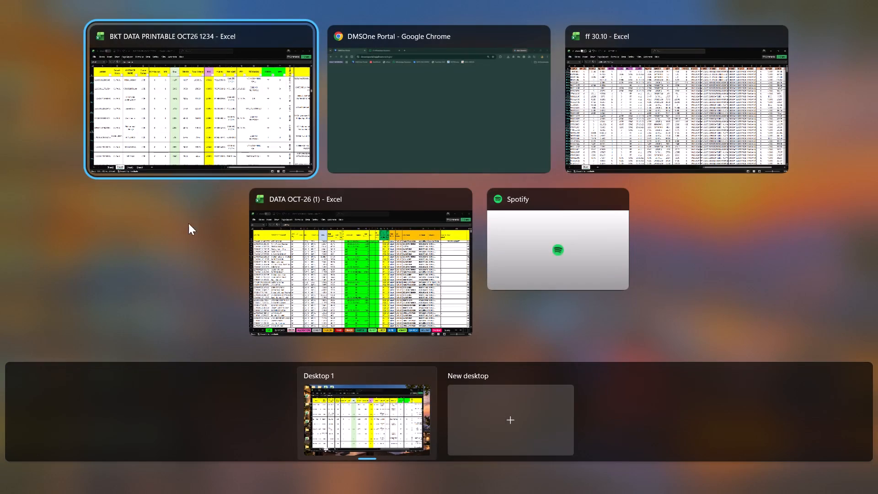
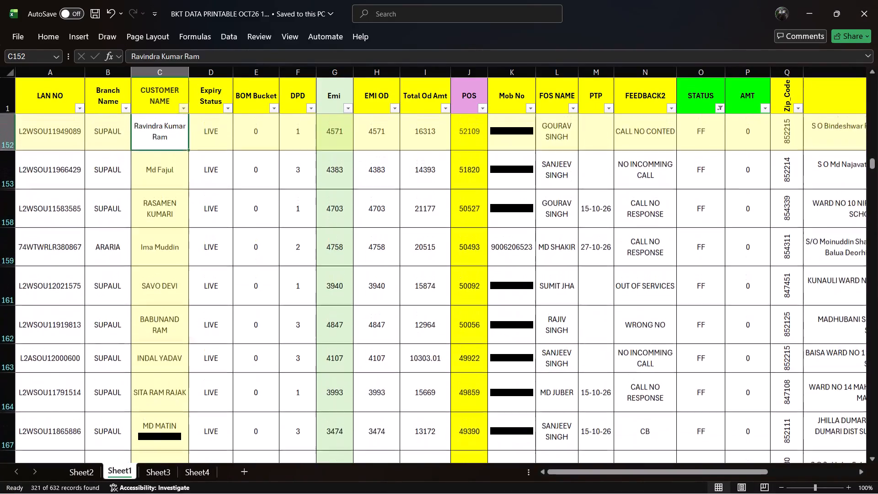
Look through the filtered customer records in Sheet1 from row 152 back up to row 57.
key("Up")
key("Up")
key("Up")
key("Up")
key("Up")
key("Up")
key("Up")
key("Up")
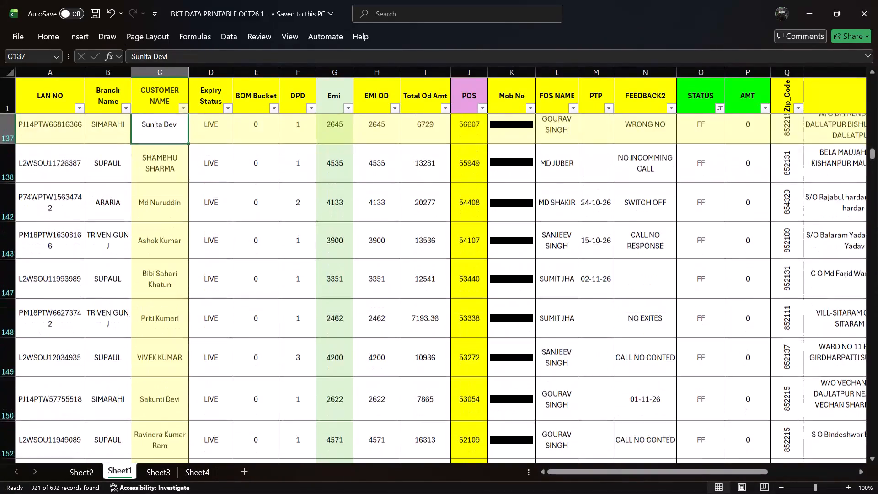
key("Up")
key("Up")
key("Up")
key("Up")
key("Up")
key("Up")
key("Up")
key("Up")
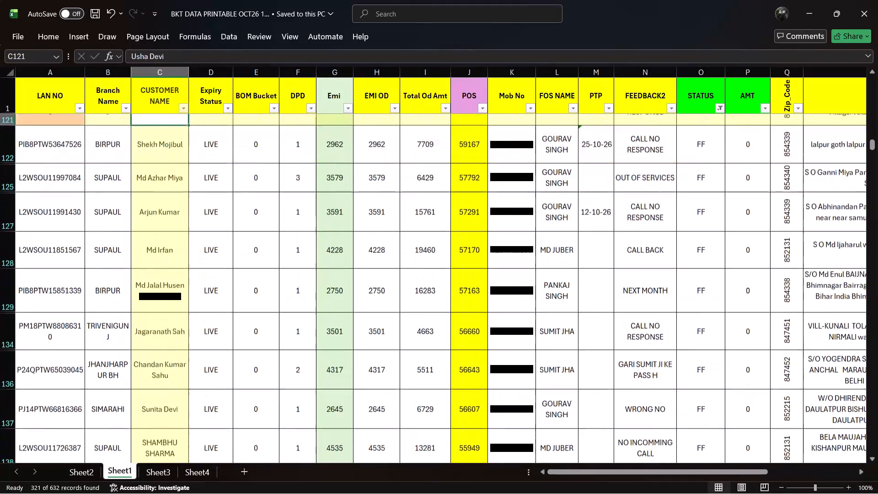
key("Up")
key("Up")
key("Up")
key("Up")
key("Up")
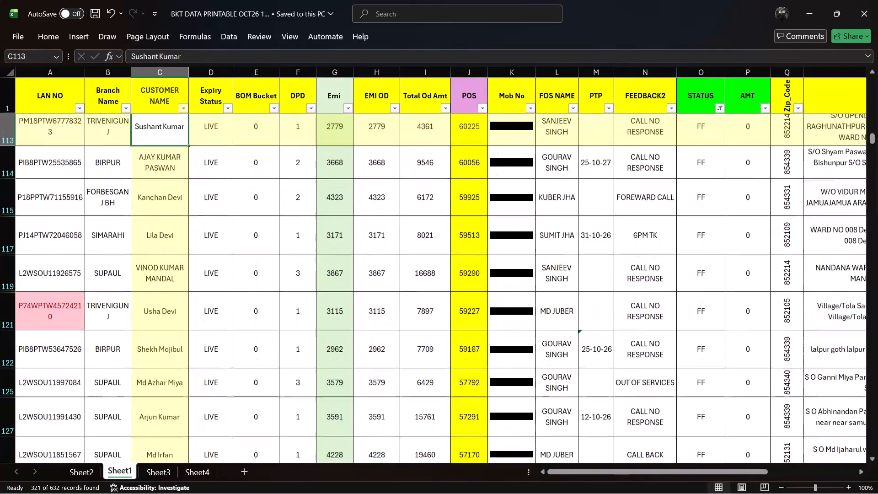
key("Up")
key("Up")
key("Up")
key("Up")
key("Up")
key("Up")
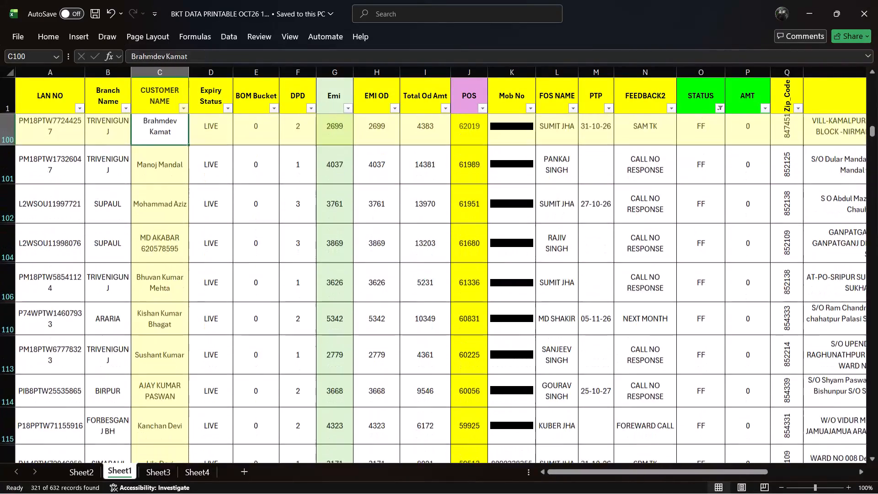
key("Up")
key("Up")
key("Up")
key("Up")
key("Up")
key("Up")
key("Up")
key("Up")
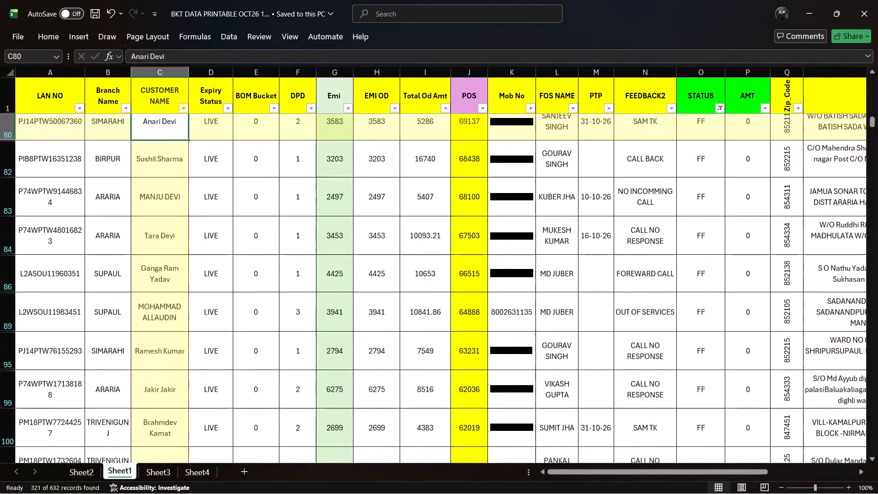
key("Up")
key("Up")
key("Up")
key("Up")
key("Up")
key("Up")
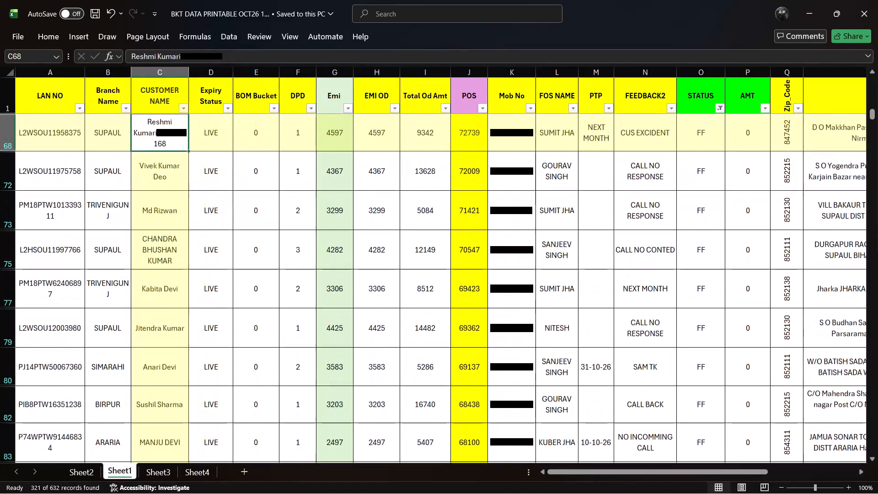
key("Up")
key("Up")
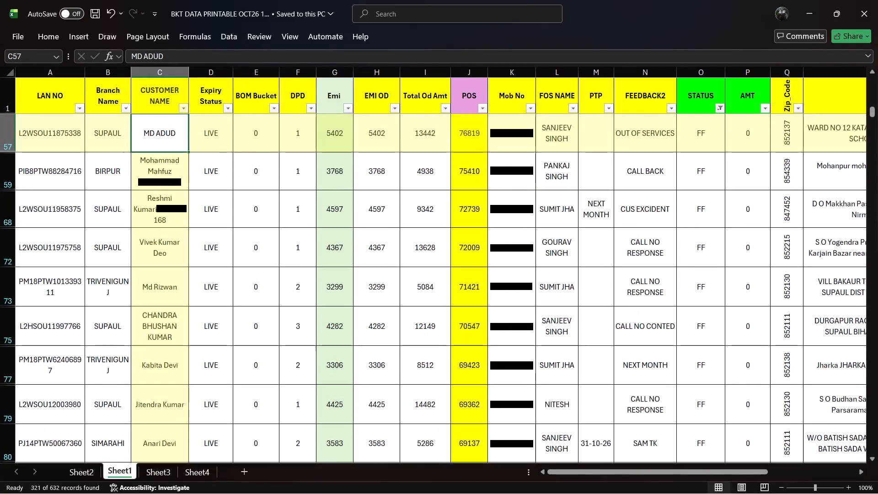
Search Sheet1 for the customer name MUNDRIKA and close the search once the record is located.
key("ctrl+f")
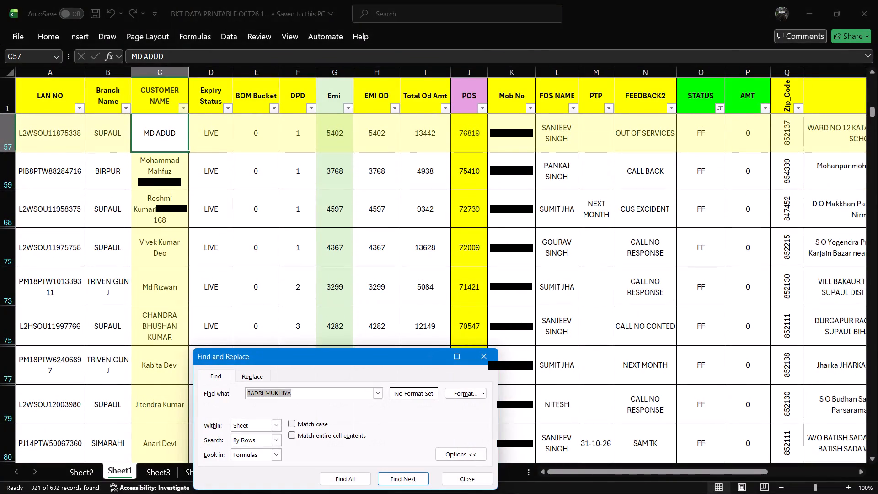
left_click(306, 394)
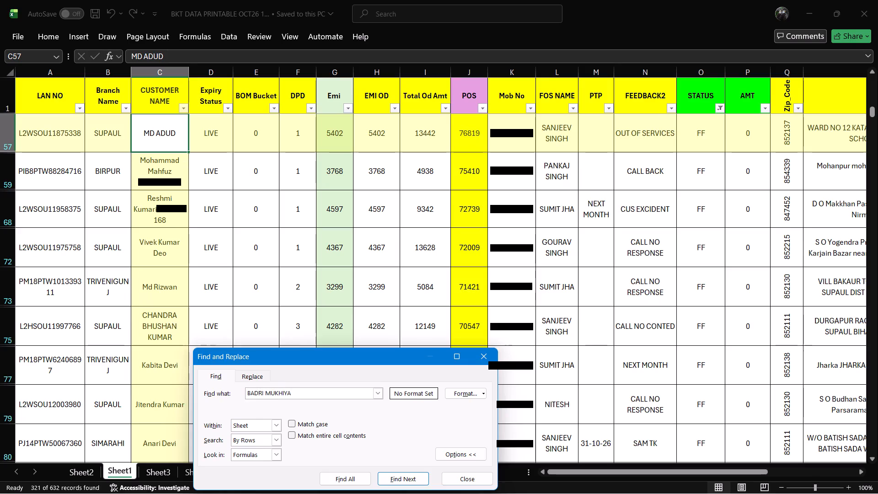
key("BackSpace")
key("BackSpace")
key("BackSpace")
key("BackSpace")
key("BackSpace")
key("BackSpace")
key("BackSpace")
key("BackSpace")
key("BackSpace")
key("BackSpace")
key("BackSpace")
key("BackSpace")
key("BackSpace")
key("BackSpace")
key("BackSpace")
key("BackSpace")
key("BackSpace")
key("BackSpace")
key("BackSpace")
key("BackSpace")
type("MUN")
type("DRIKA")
left_click(353, 481)
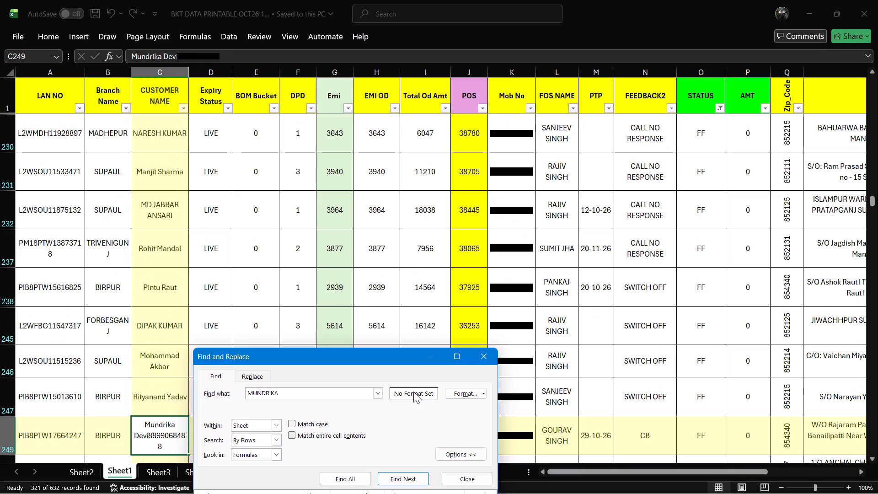
left_click(484, 356)
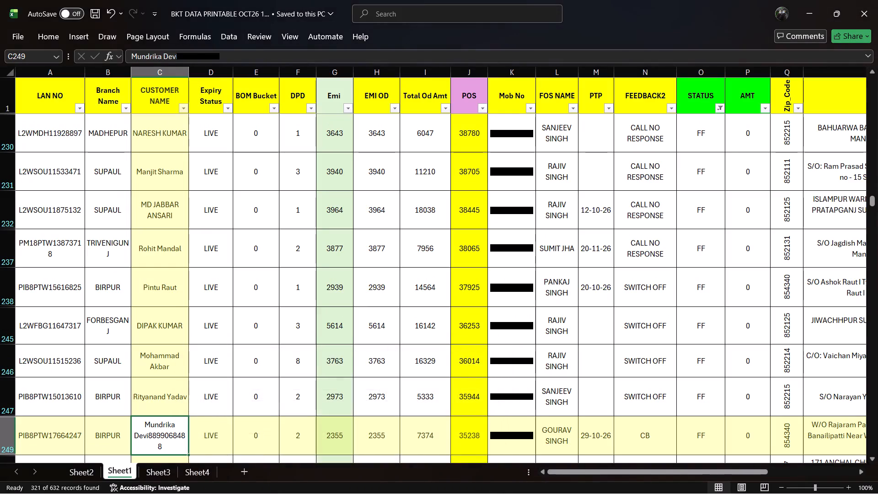
Copy the LAN number of the found customer's record in row 249 of Sheet1.
left_click(338, 439)
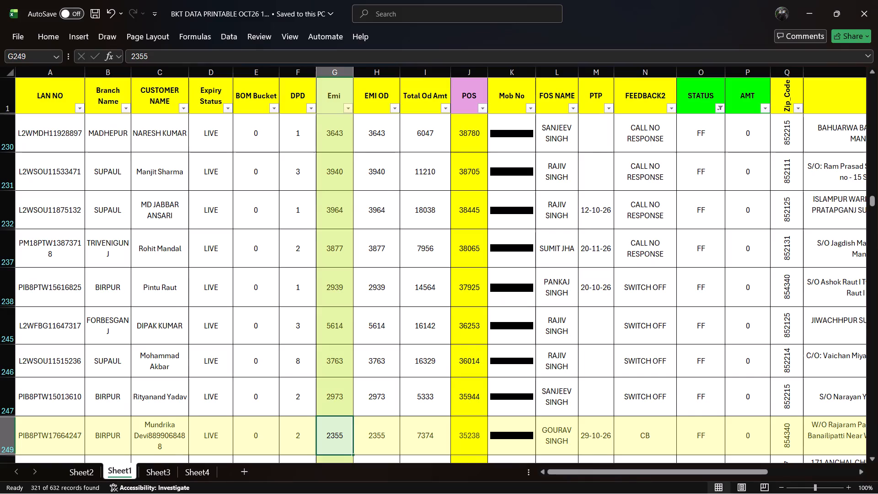
left_click(51, 435)
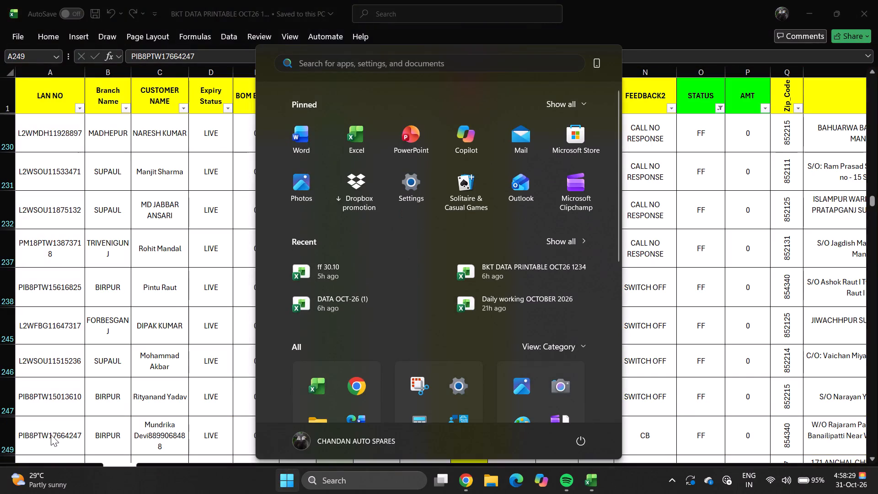
left_click(165, 329)
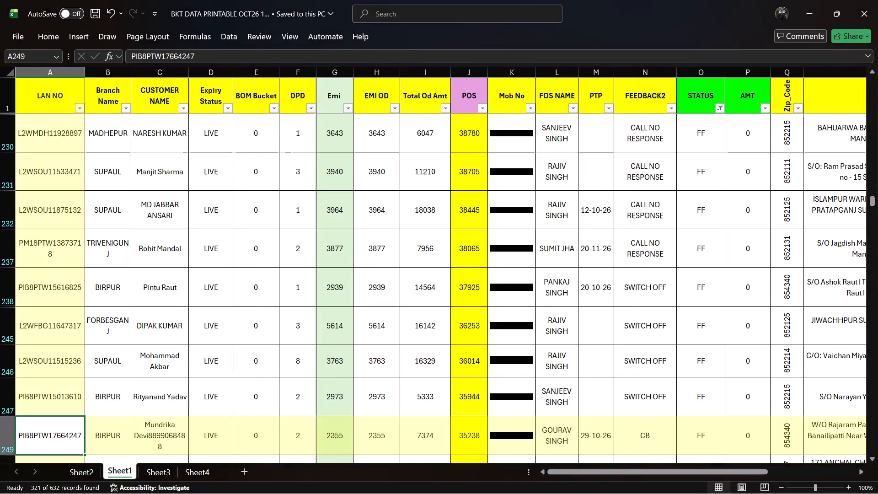
left_click(53, 434)
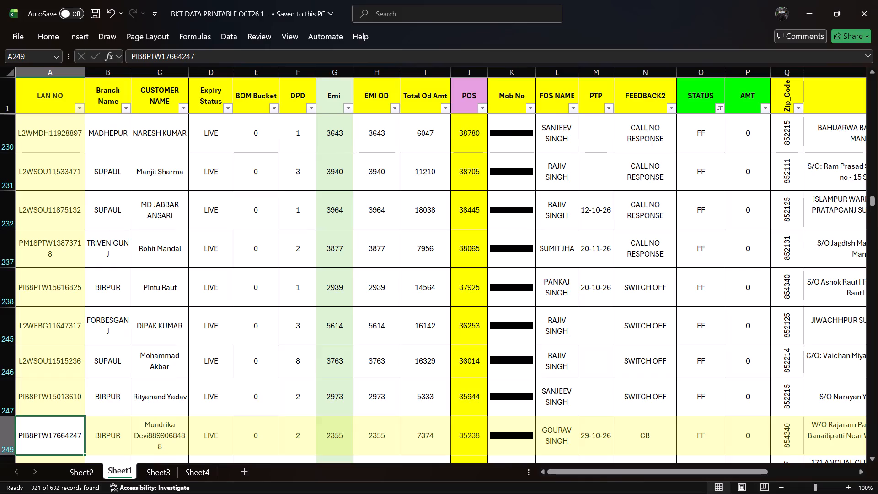
key("ctrl+c")
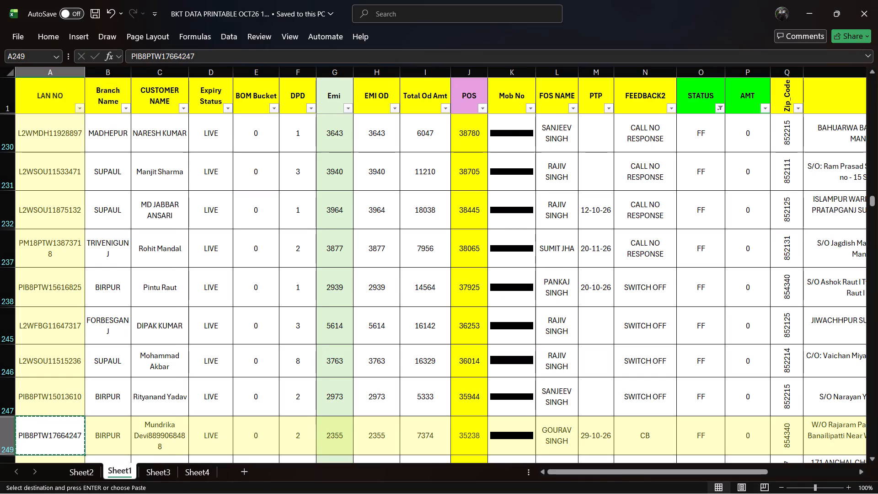
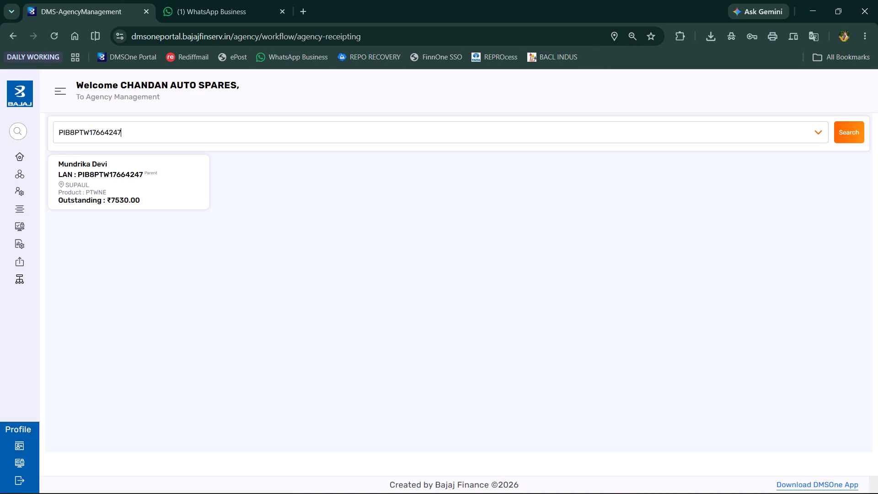
Open the customer's loan details from the LAN search result on the agency receipting page of the DMSOne portal.
double_click(83, 186)
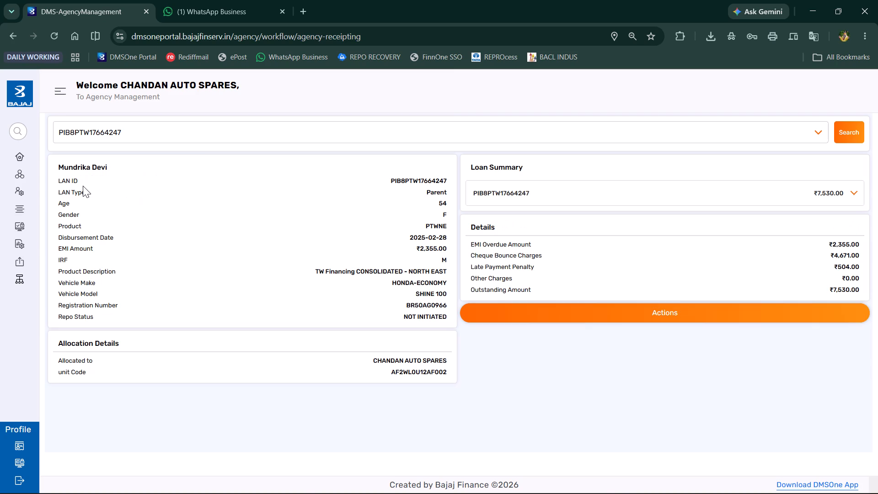
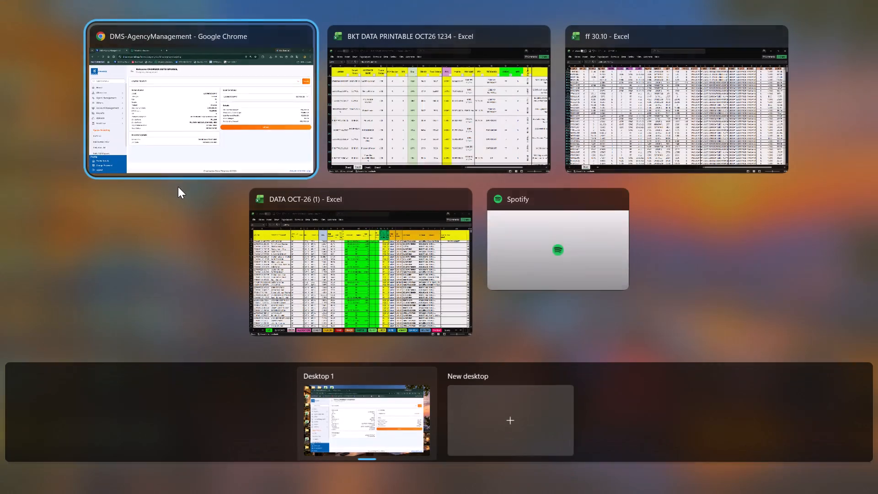
Switch to the BKT DATA PRINTABLE OCT26 1234 workbook and clear the PTP date in row 249.
left_click(438, 113)
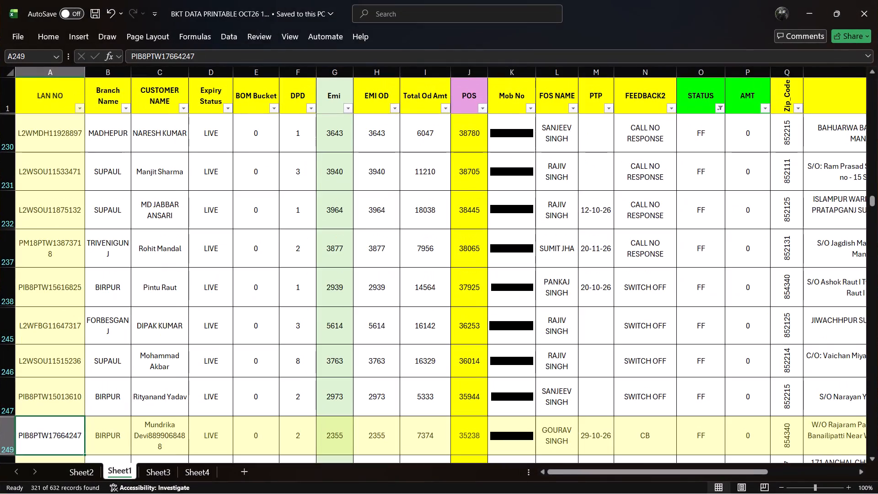
key("Right")
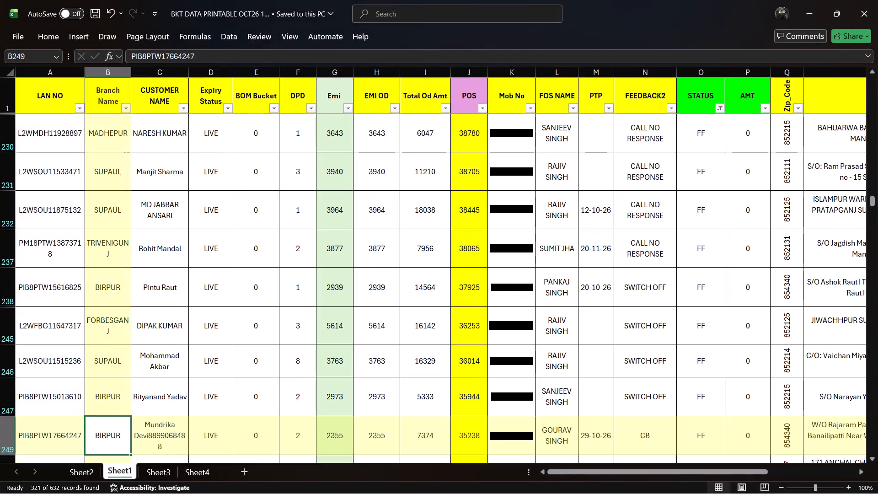
key("Right")
key("Right")
key("Right")
key("Right")
key("Right")
key("Right")
key("Right")
key("Right")
key("Right")
key("Right")
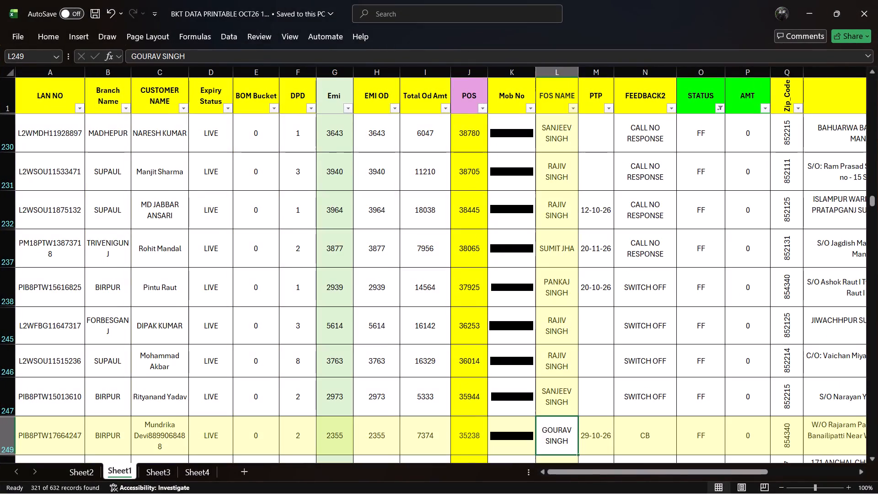
key("Right")
key("BackSpace")
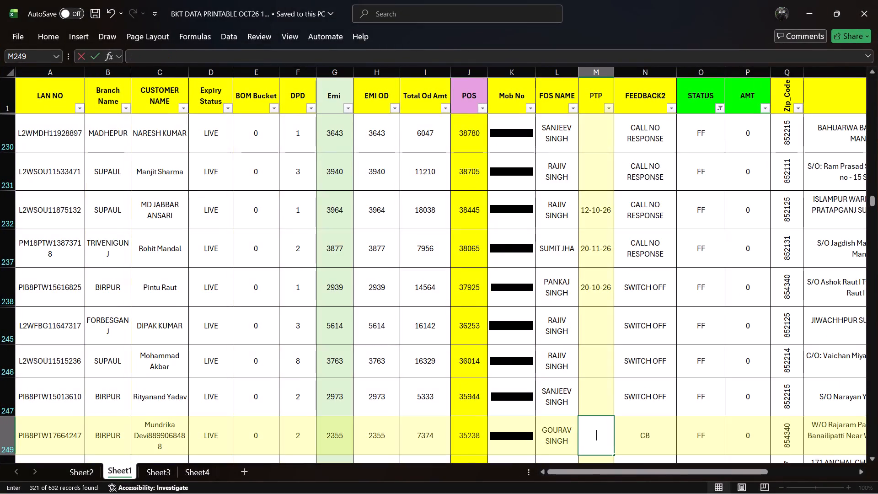
Set FEEDBACK2 to PAID and STATUS to STAB for the customer in row 249.
key("Right")
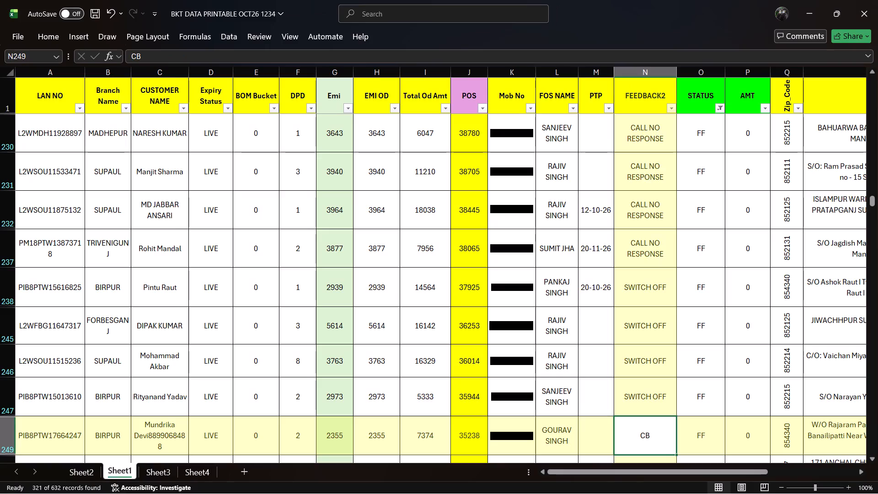
key("BackSpace")
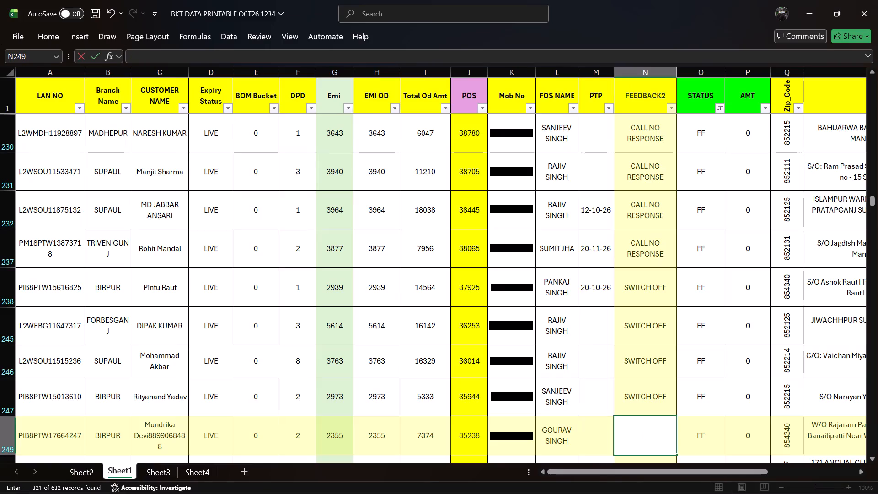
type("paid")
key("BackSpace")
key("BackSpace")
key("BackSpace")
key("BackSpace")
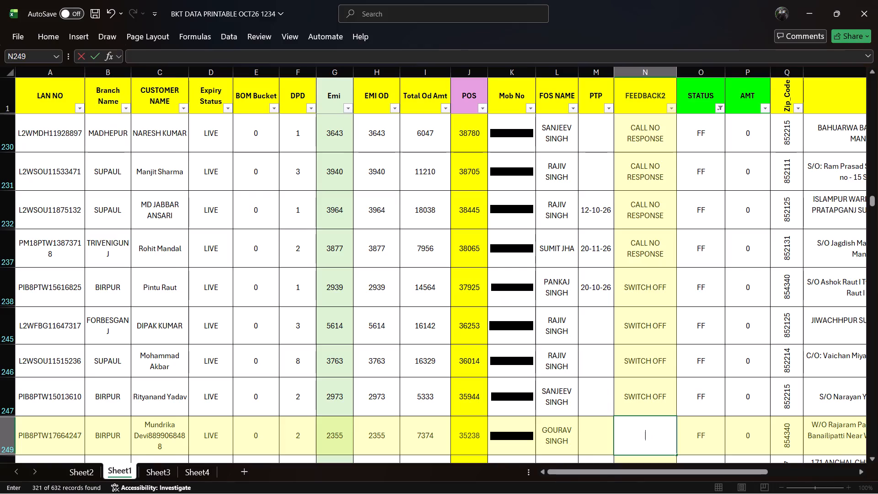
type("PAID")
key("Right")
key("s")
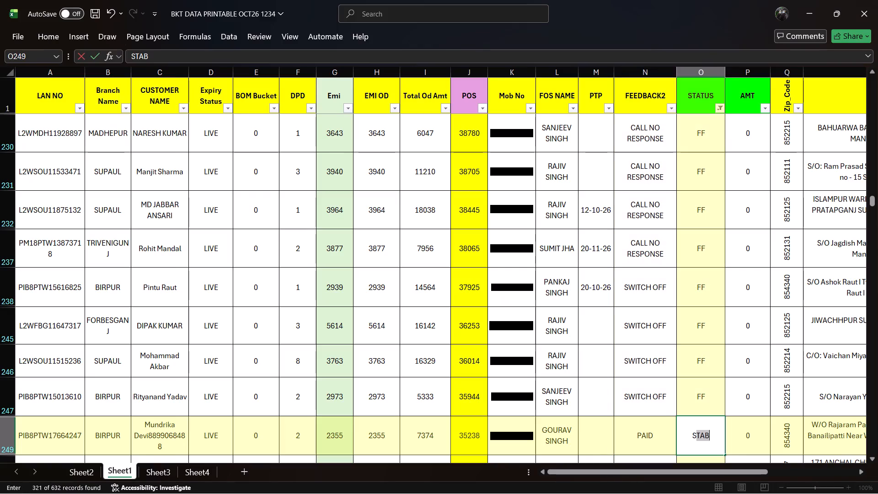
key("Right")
Copy row 249's EMI OD value of 2355 into its AMT cell and save the workbook.
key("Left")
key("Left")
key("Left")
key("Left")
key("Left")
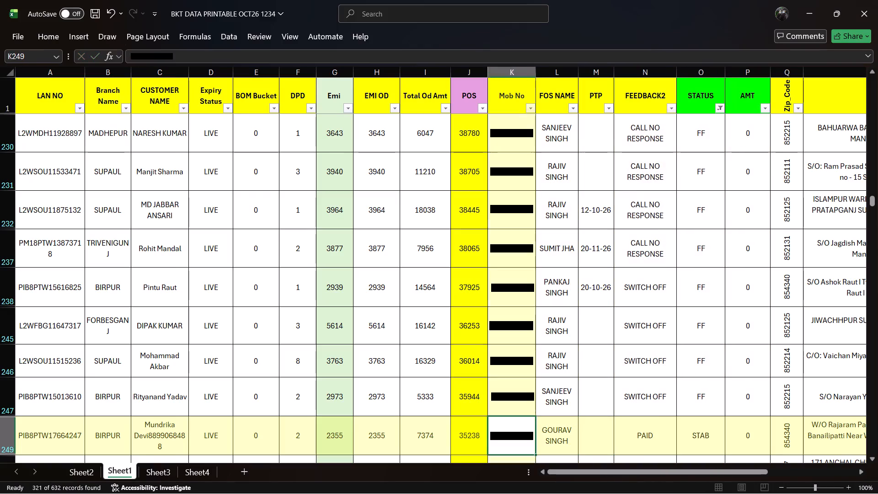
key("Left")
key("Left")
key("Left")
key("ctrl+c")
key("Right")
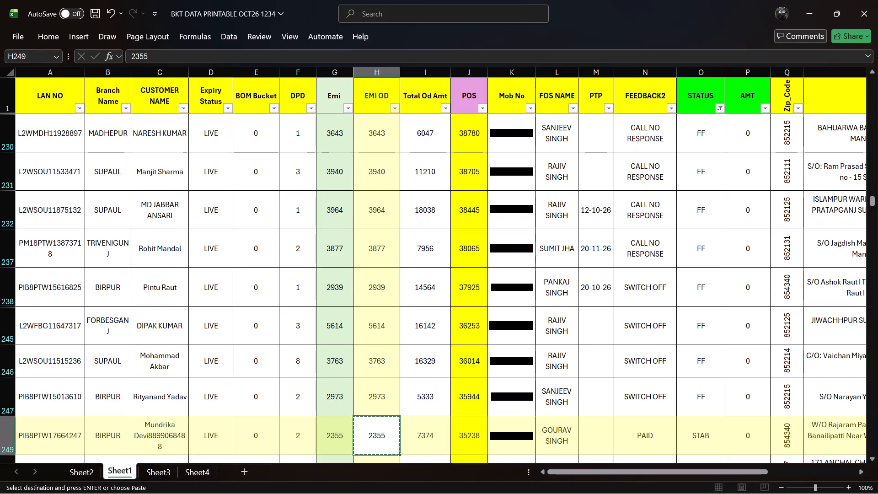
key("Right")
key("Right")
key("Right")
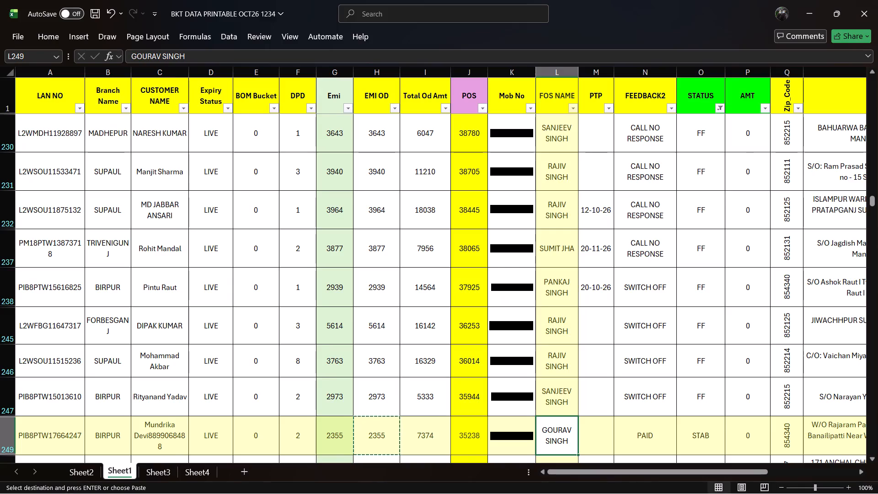
left_click(727, 442)
key("ctrl+v")
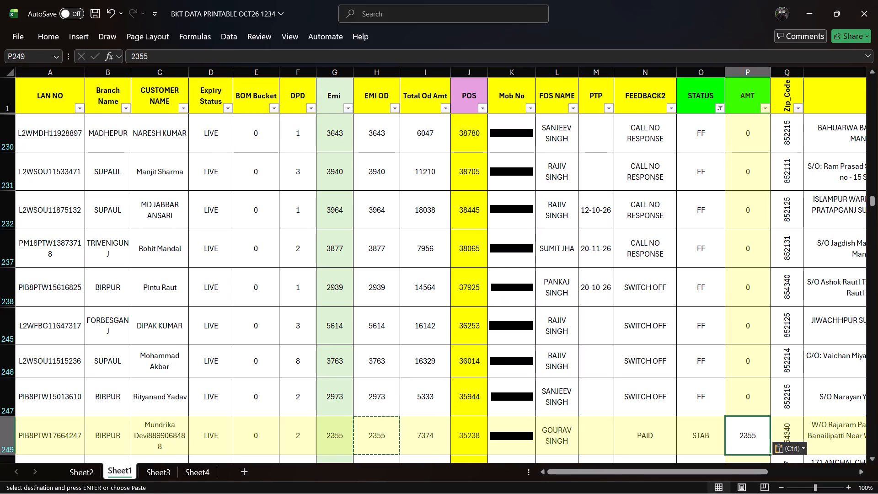
key("ctrl+s")
key("ctrl+s")
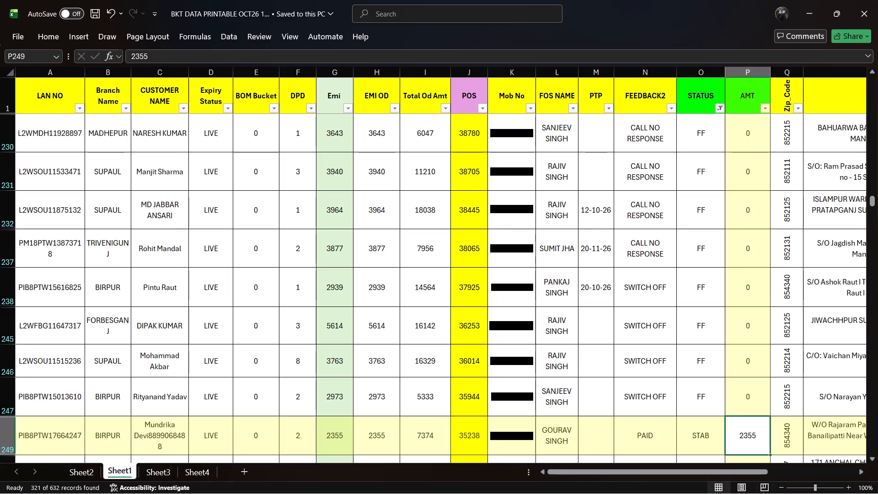
key("ctrl+s")
key("ctrl+s")
Search the sheet by customer name for Akhilesh's loan record and go to that row.
key("ctrl+f")
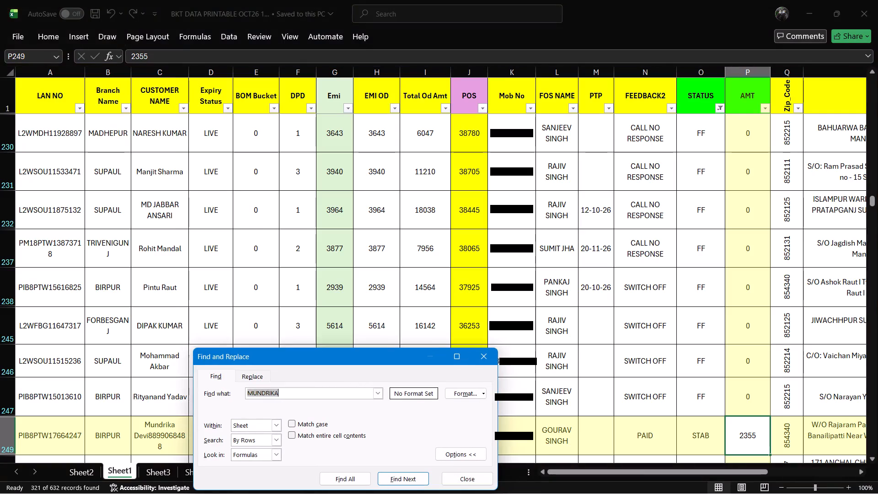
key("BackSpace")
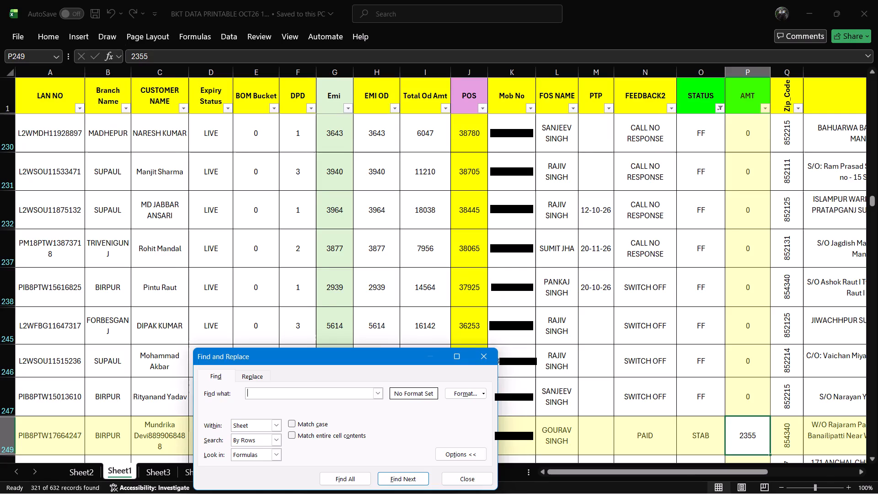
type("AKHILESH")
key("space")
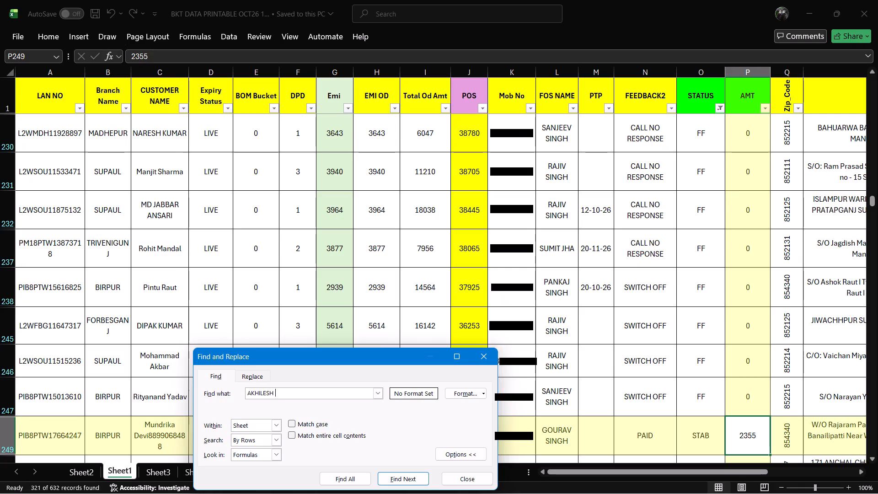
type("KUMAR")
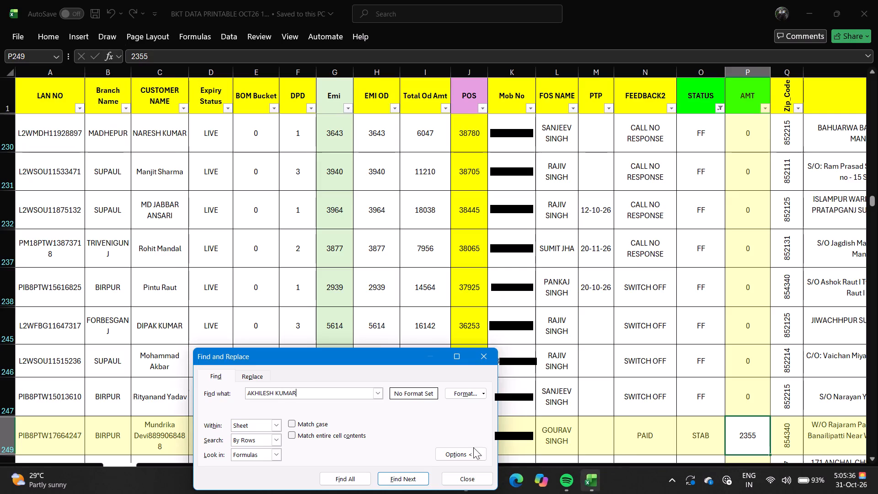
left_click(347, 477)
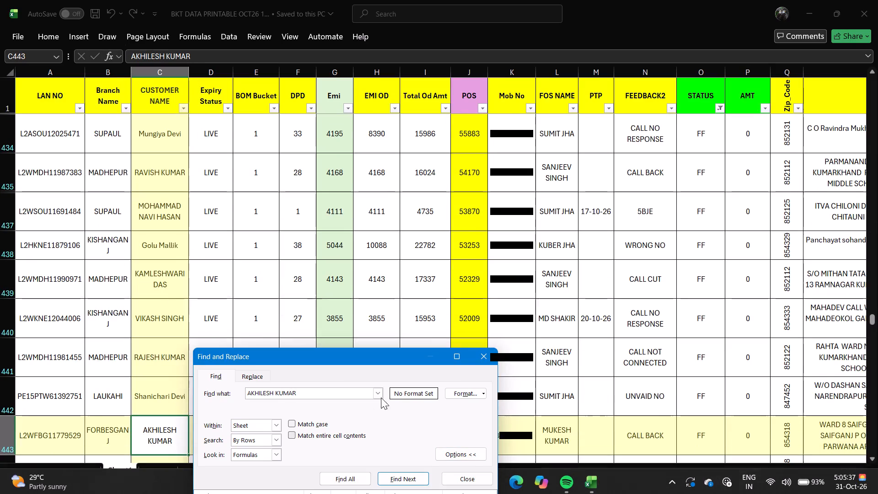
left_click(481, 361)
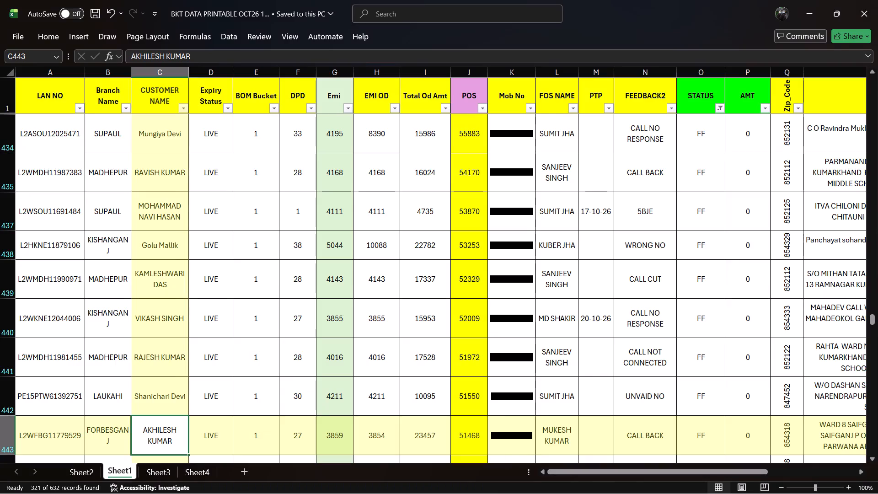
Set FEEDBACK2 to PAID and STATUS to STAB for the customer in row 443.
key("Right")
key("Right")
key("Right")
key("Right")
key("Right")
key("Right")
key("Right")
key("Right")
key("Right")
key("Right")
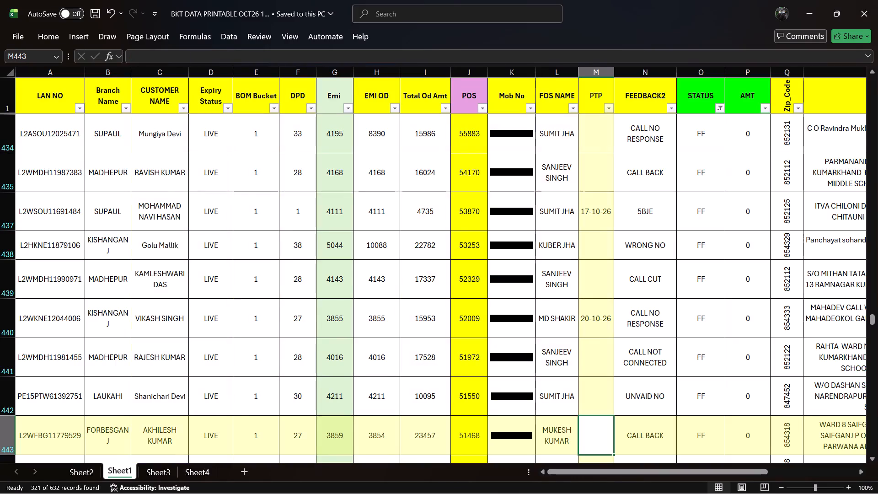
key("Right")
key("BackSpace")
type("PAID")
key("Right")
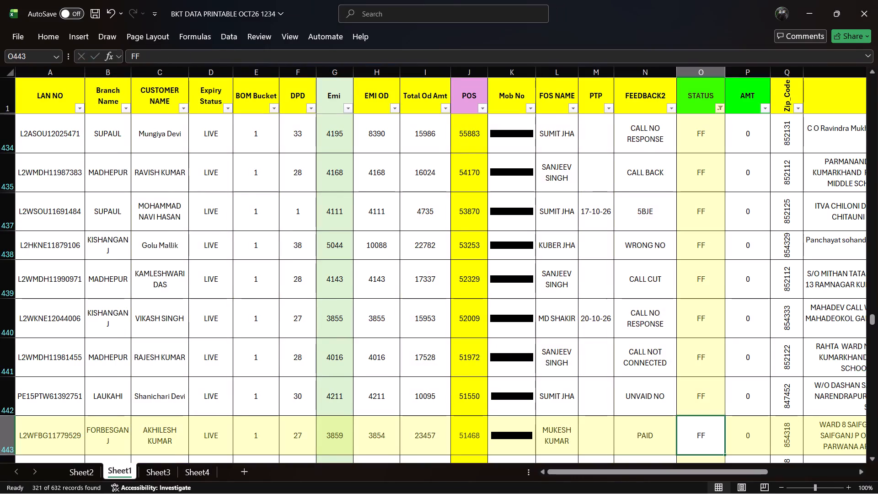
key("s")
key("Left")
Enter 3860 as the AMT for the customer in row 443 and save the workbook.
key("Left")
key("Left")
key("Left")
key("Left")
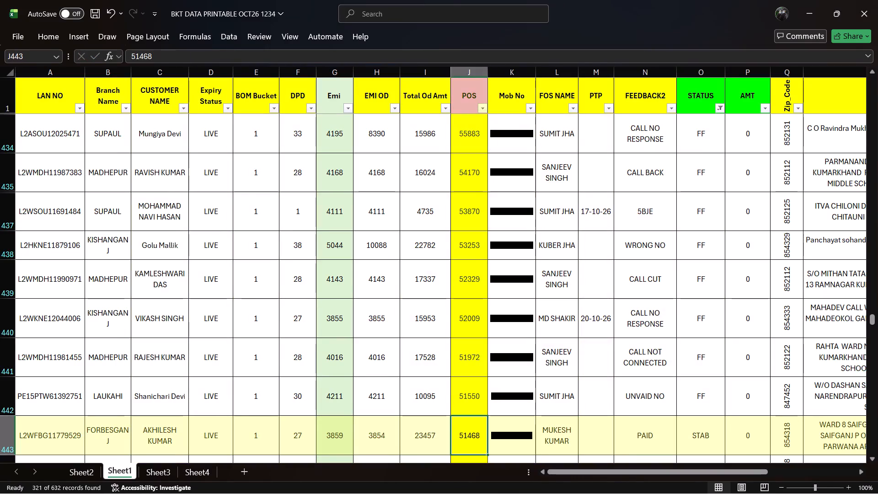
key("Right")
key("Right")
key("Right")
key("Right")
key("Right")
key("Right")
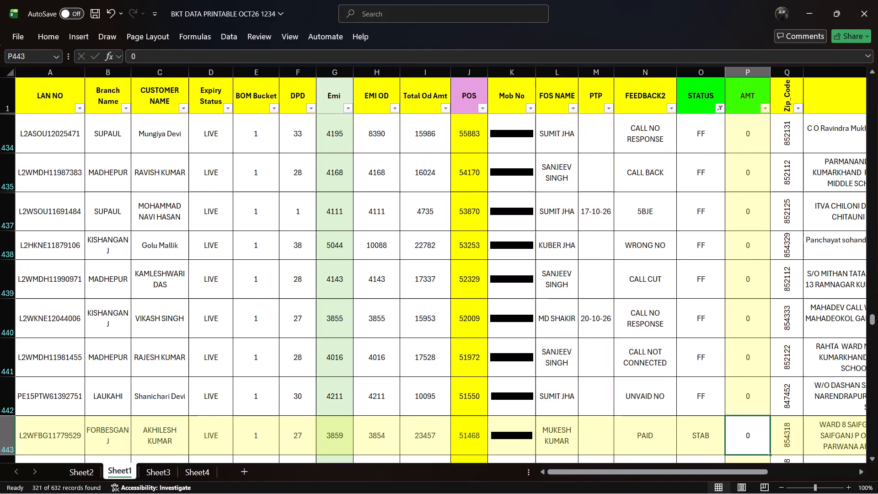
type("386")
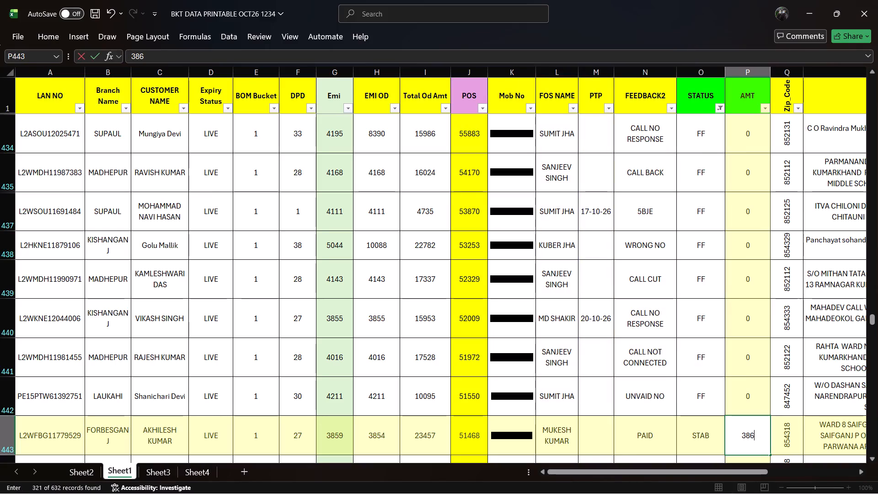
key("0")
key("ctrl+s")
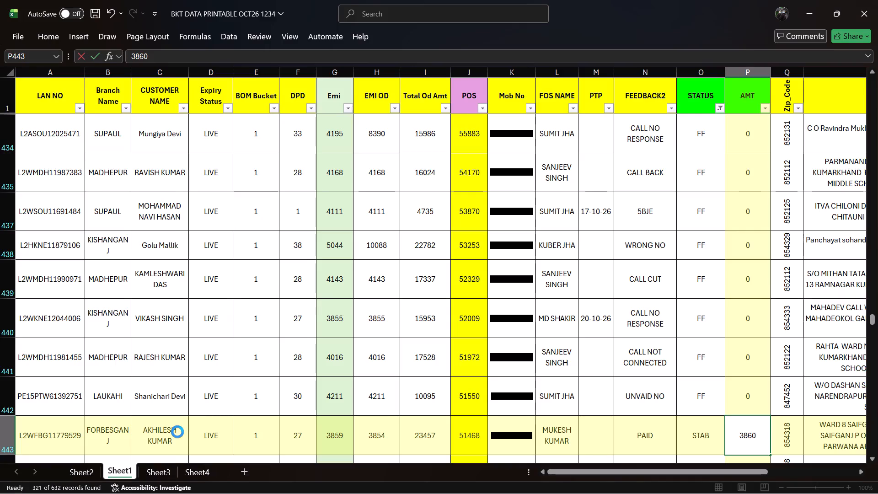
Search the sheet by customer name for Rahul's loan record and go to that row.
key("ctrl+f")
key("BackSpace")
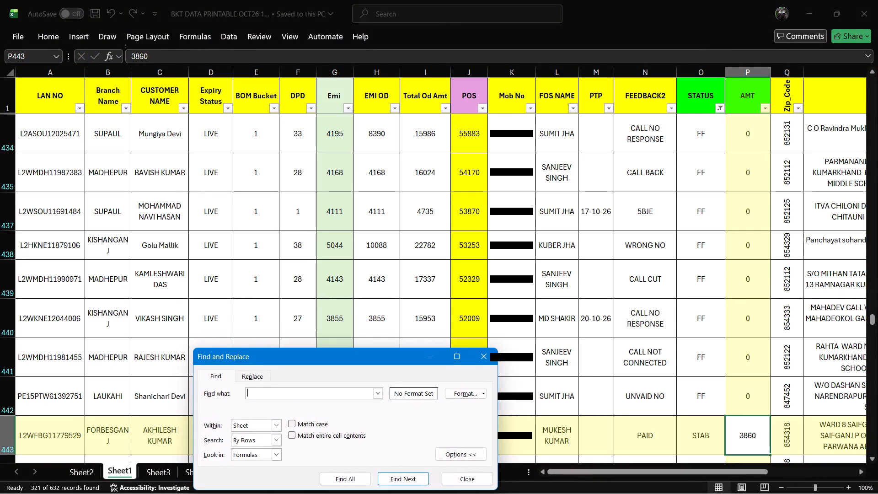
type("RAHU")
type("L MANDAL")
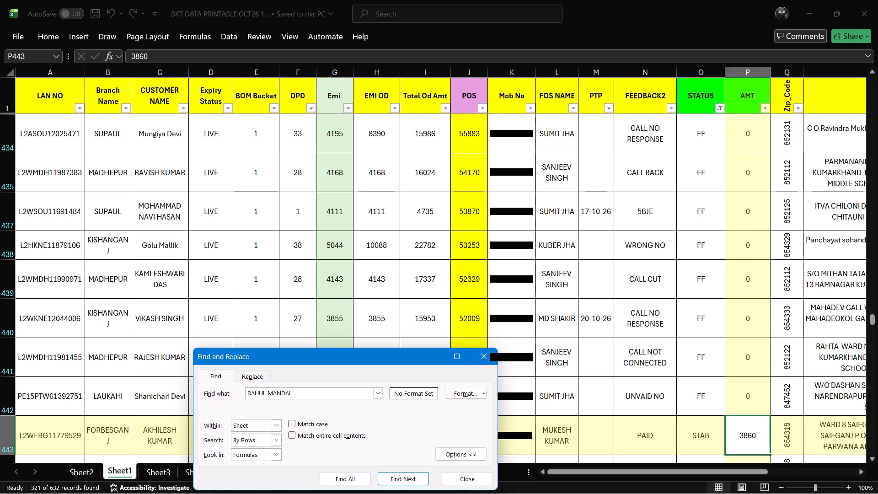
left_click(345, 482)
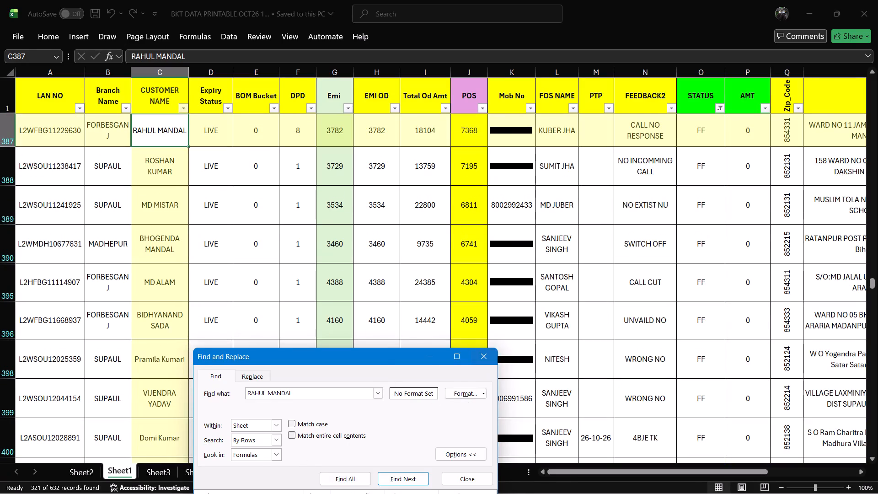
left_click(486, 352)
Set FEEDBACK2 to PAID and STATUS to STAB for the customer in row 387.
key("Right")
key("Right")
key("Right")
key("Right")
key("Right")
key("Right")
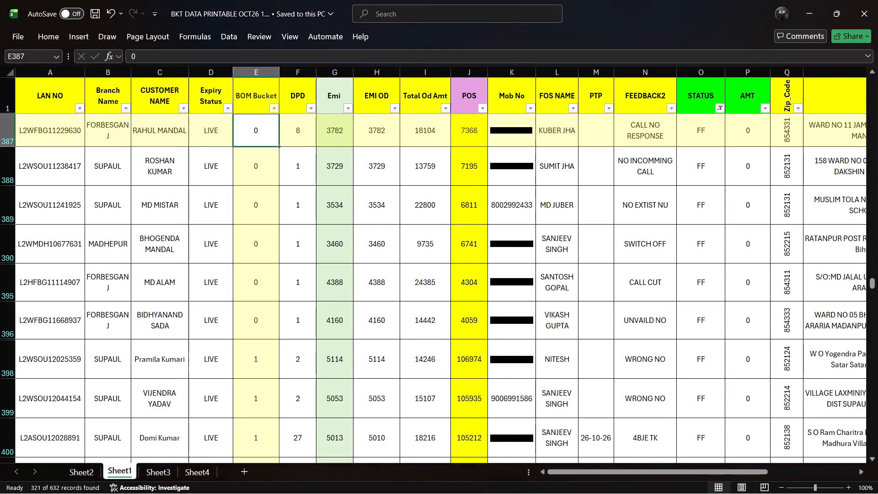
key("Right")
key("Right")
key("Right")
key("Right")
key("Right")
key("Right")
key("Left")
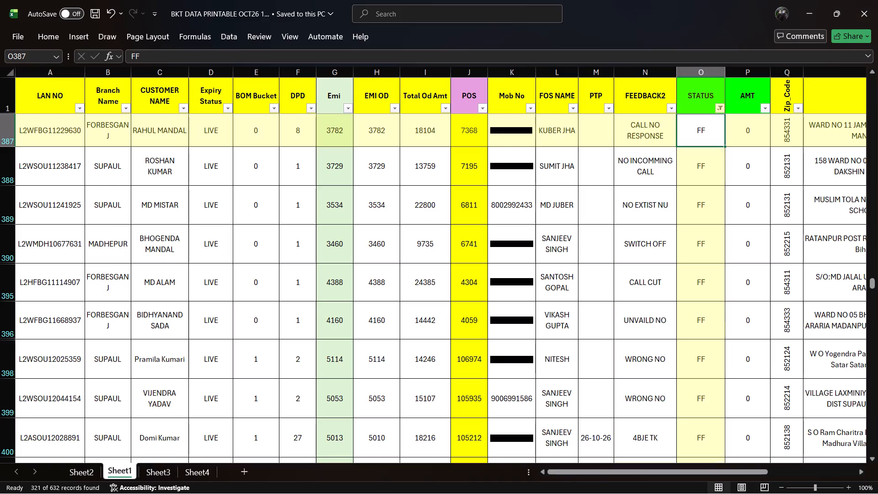
key("BackSpace")
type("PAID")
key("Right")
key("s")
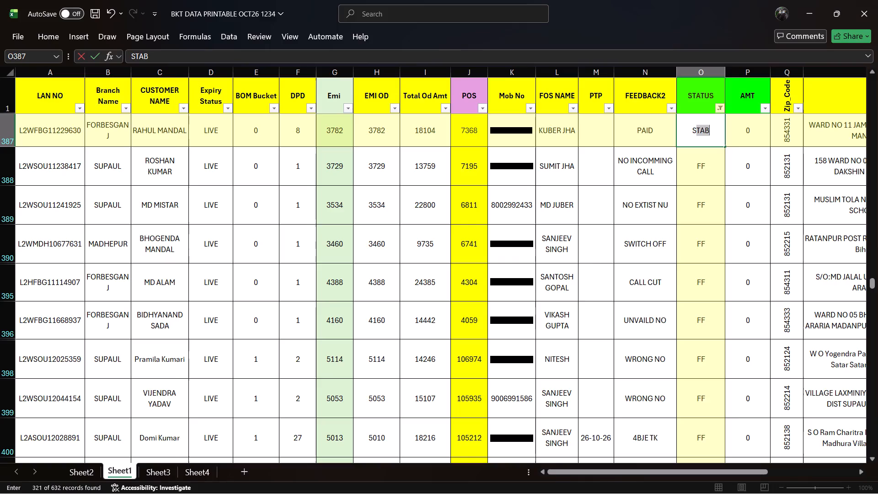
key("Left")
Copy the Emi value 3782 into AMT for the customer in row 387 and save the workbook.
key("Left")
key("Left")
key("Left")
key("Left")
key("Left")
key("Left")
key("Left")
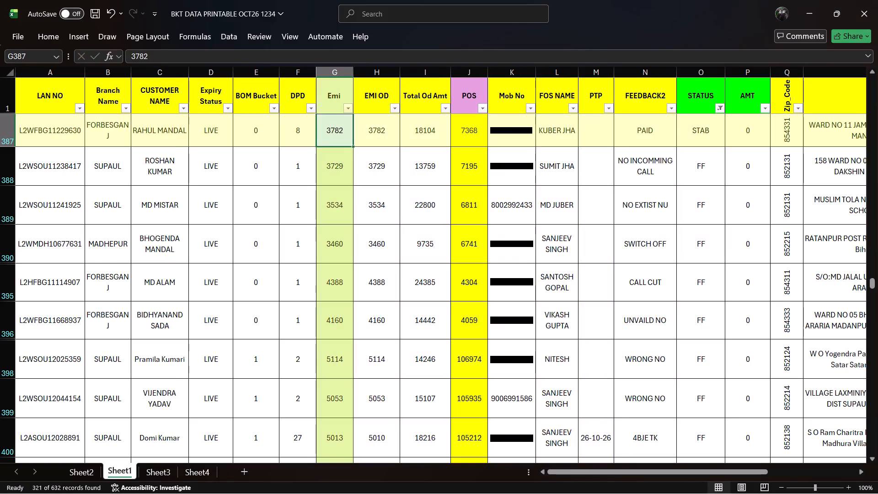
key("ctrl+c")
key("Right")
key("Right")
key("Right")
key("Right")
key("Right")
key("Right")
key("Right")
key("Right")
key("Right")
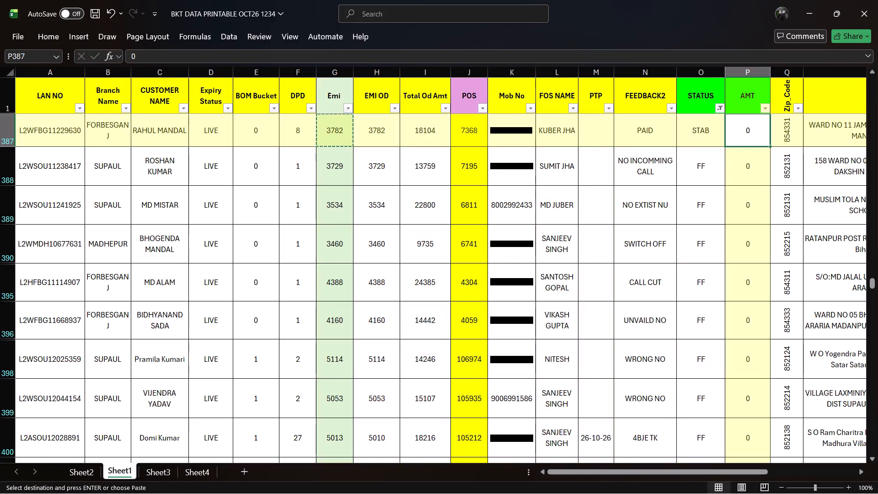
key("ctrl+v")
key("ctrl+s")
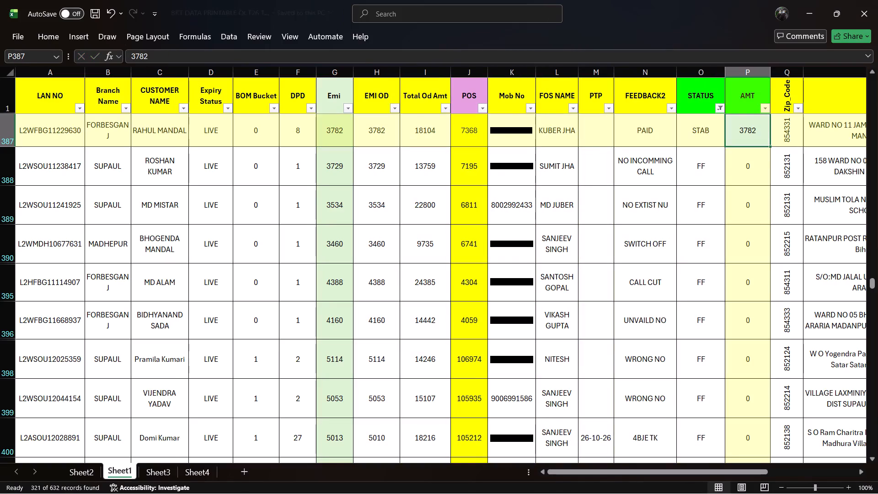
Search the sheet by customer name for Janardan's loan record and go to that row.
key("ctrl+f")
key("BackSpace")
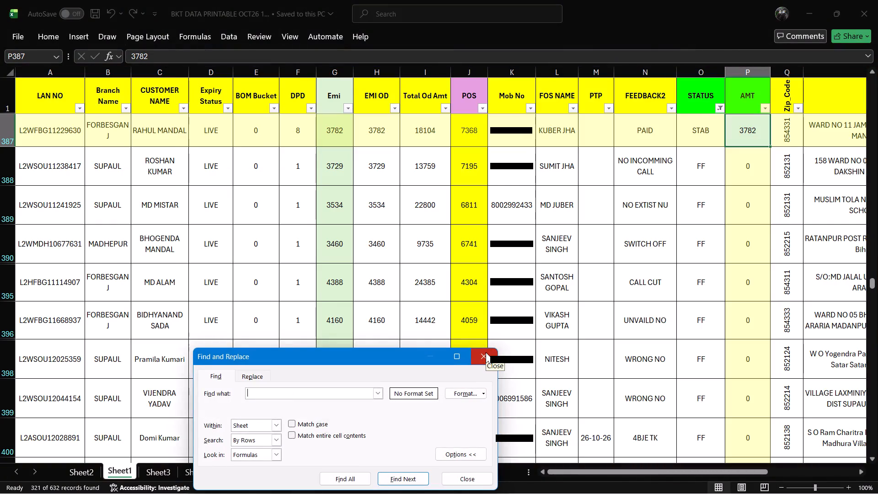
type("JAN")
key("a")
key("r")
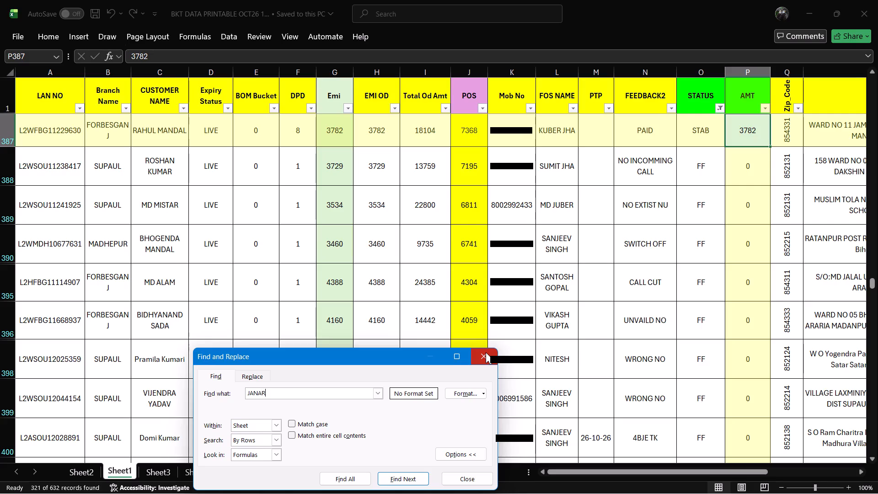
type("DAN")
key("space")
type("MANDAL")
left_click(359, 477)
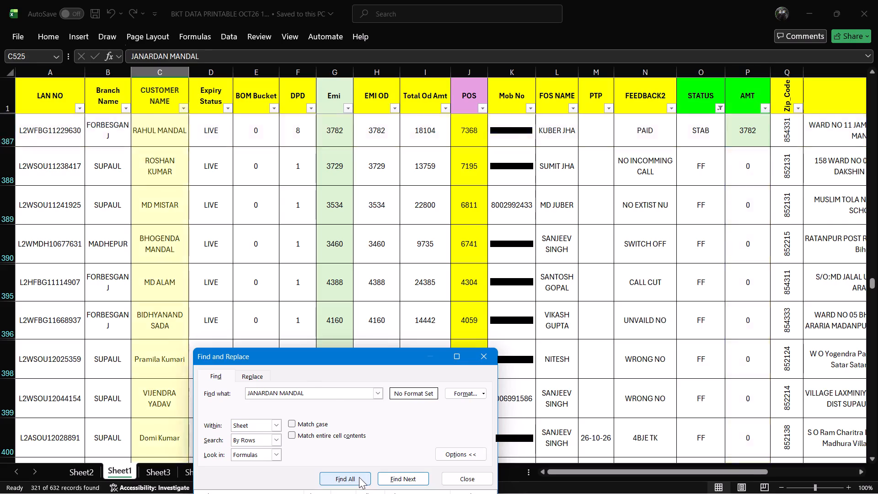
left_click(478, 358)
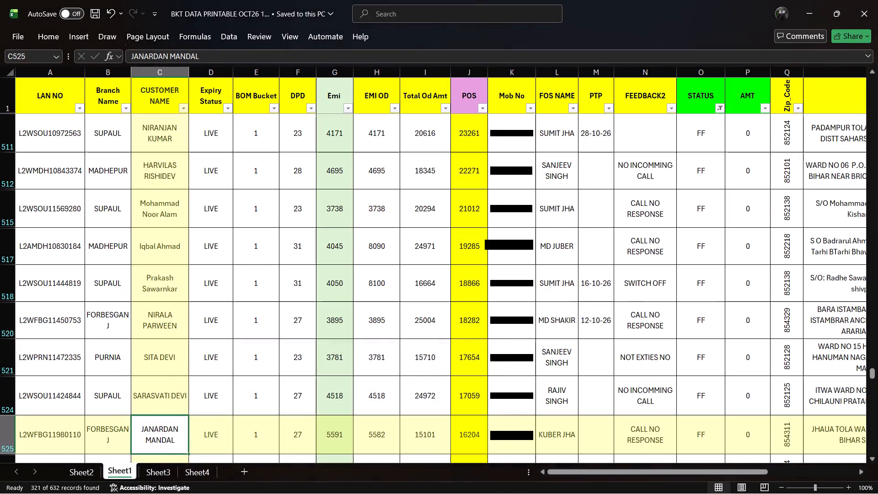
Set FEEDBACK2 to PAID and STATUS to STAB for the customer in row 525.
key("Right")
key("Right")
key("Right")
key("Right")
key("Right")
key("Right")
key("Right")
key("Right")
key("Right")
key("Right")
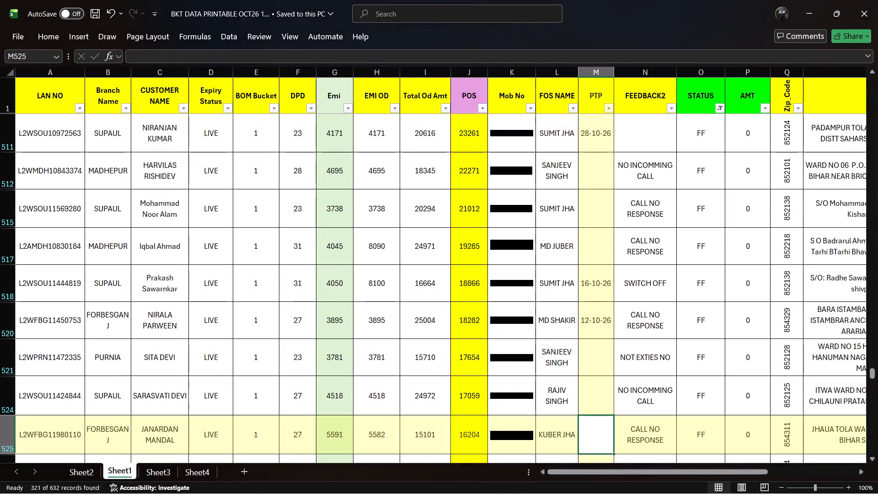
key("Right")
key("BackSpace")
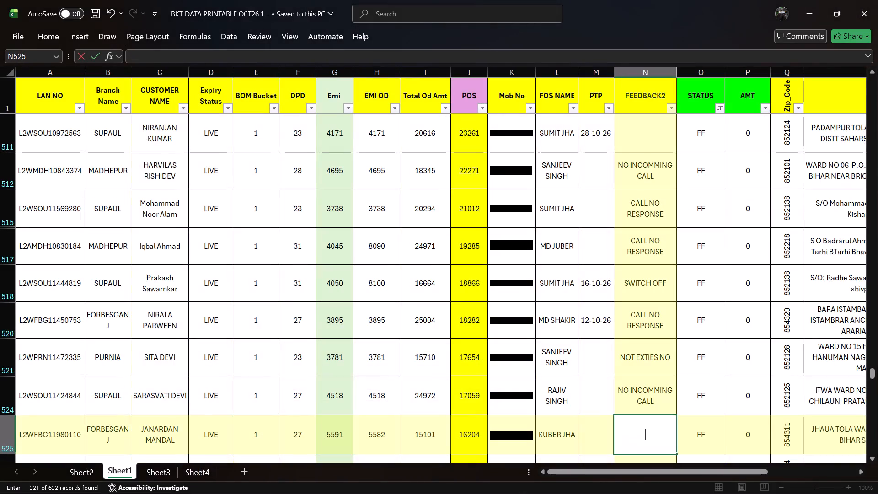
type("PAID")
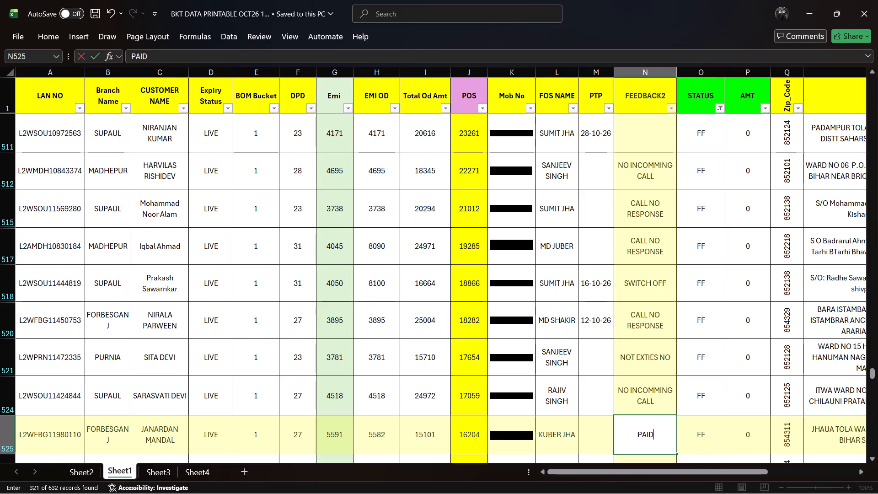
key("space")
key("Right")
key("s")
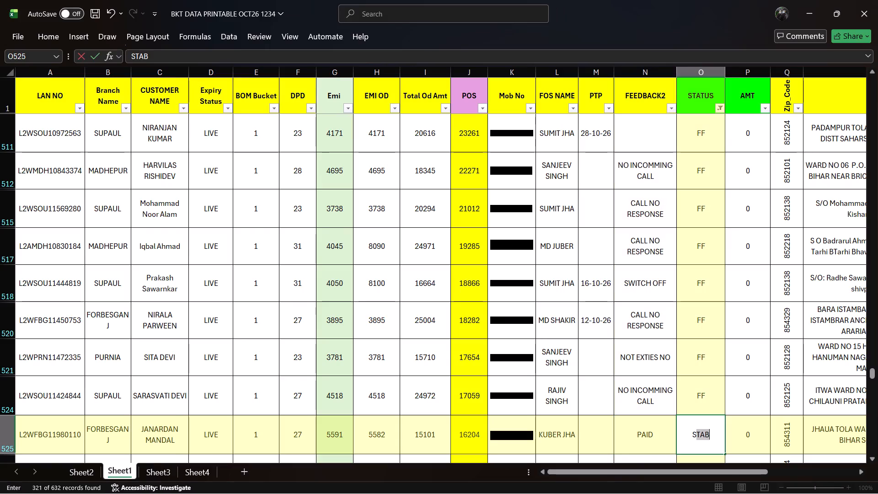
Copy the Emi value 5591 into AMT for the customer in row 525 and save the workbook.
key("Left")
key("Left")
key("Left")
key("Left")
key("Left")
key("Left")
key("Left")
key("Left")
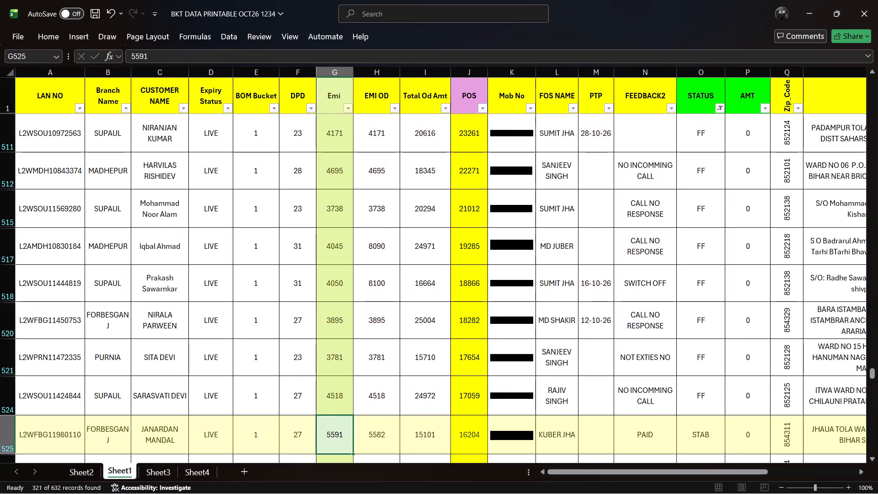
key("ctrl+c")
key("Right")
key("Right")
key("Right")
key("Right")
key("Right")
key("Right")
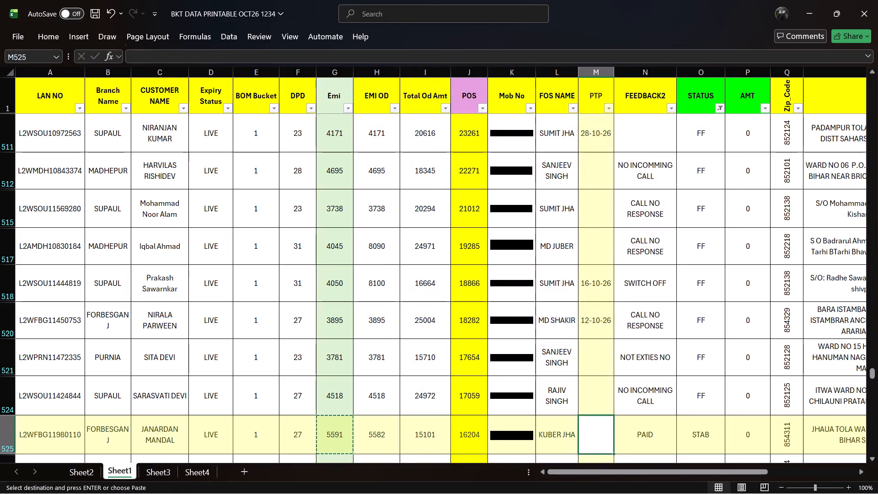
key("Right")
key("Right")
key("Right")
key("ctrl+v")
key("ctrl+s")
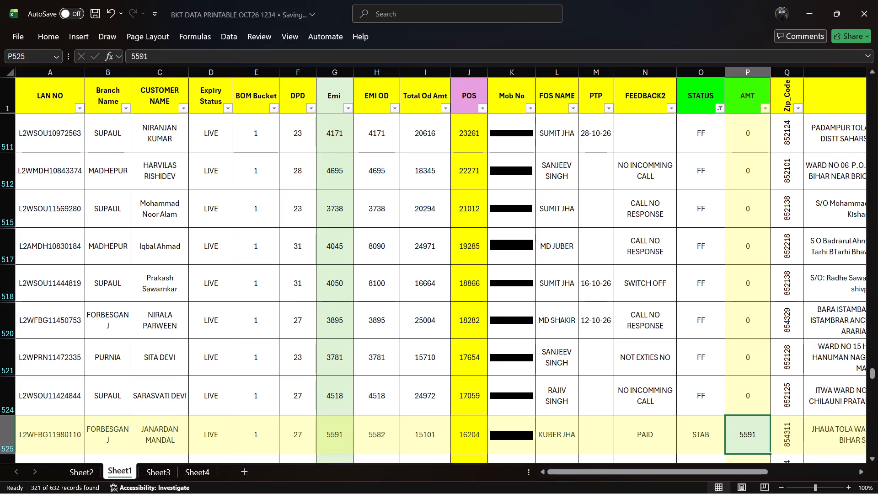
Search the sheet by customer name for Nuruddin's loan record and go to that row.
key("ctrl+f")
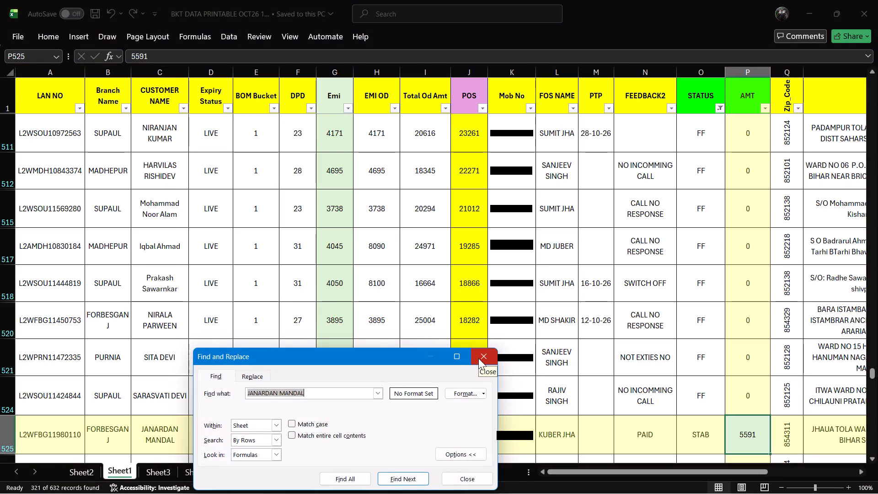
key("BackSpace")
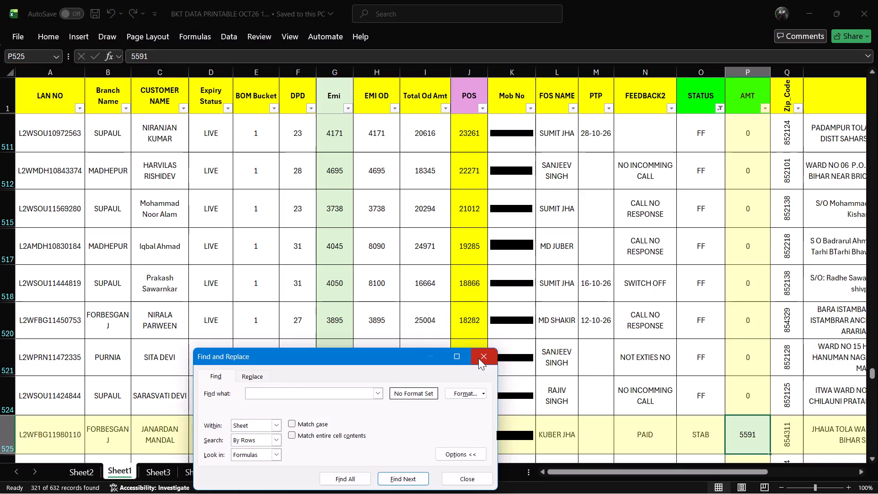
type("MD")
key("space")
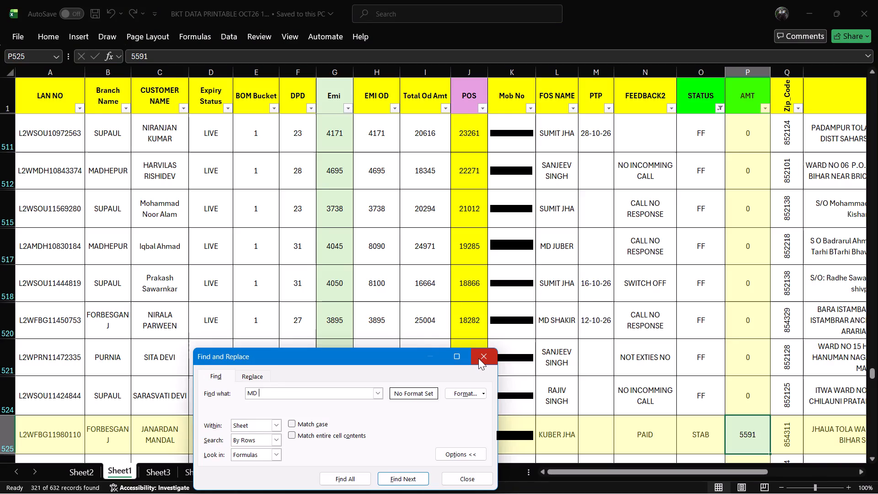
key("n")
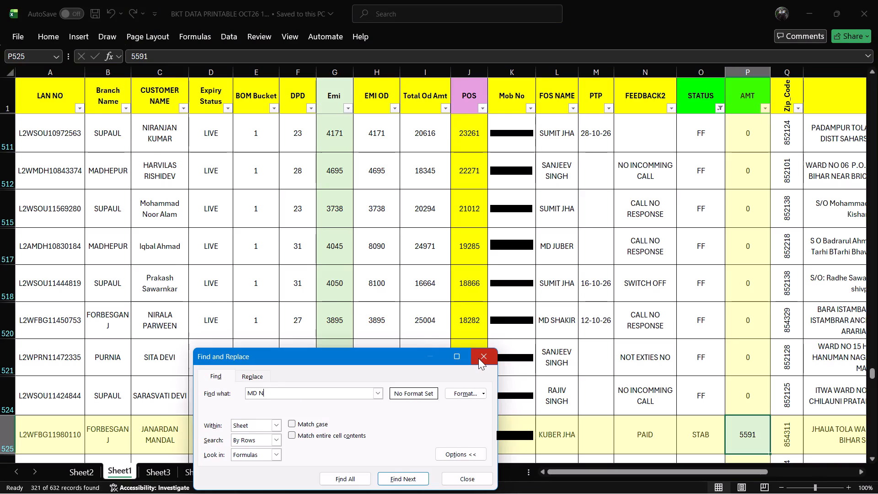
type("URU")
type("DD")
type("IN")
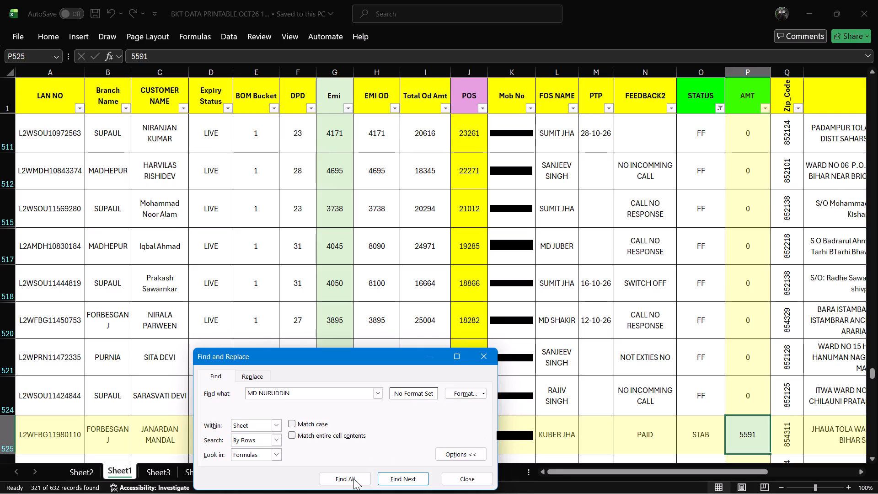
left_click(353, 478)
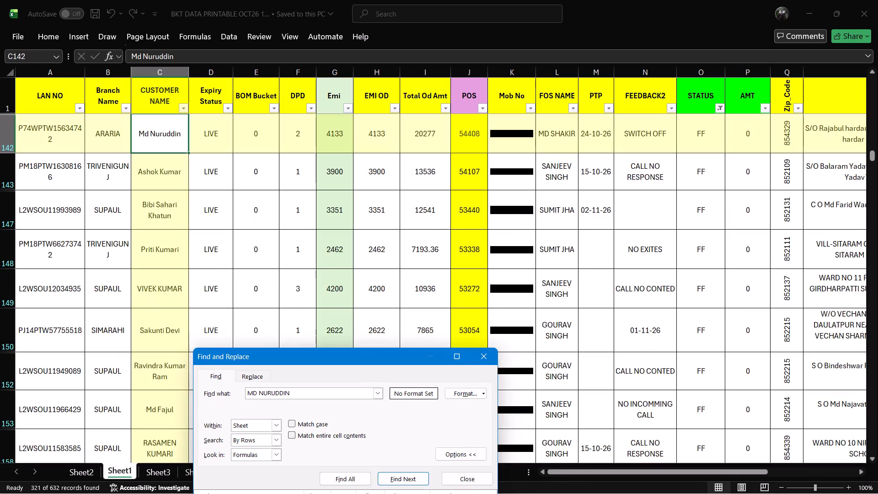
Clear the PTP date and set FEEDBACK2 to PAID and STATUS to STAB for the customer in row 142.
left_click(221, 141)
key("Right")
key("Right")
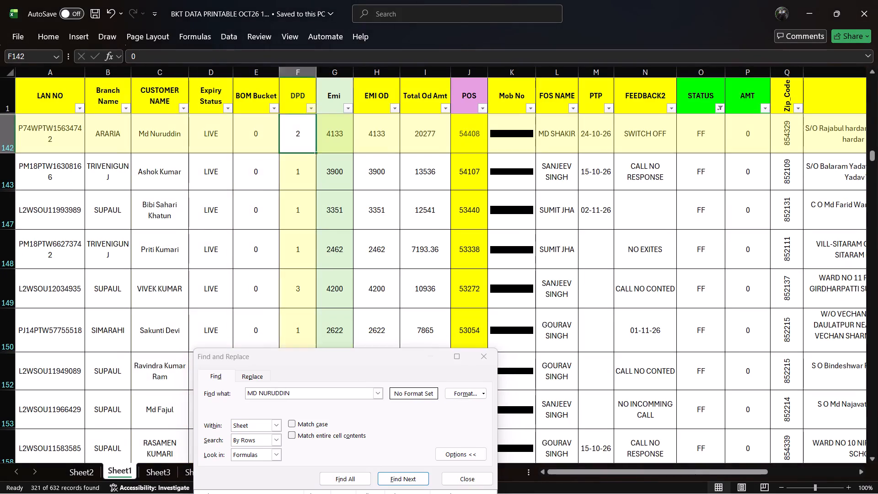
key("Right")
key("Right")
key("Right")
key("Right")
key("Right")
key("Right")
key("Right")
key("Right")
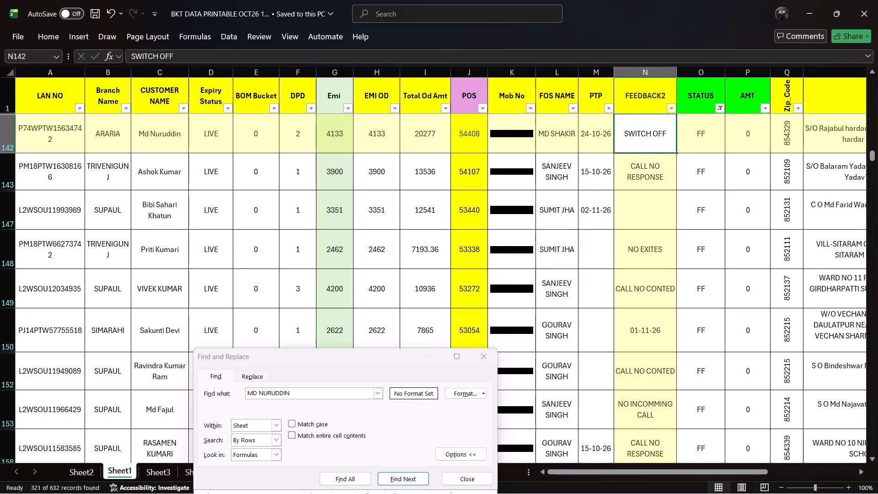
key("BackSpace")
key("Left")
key("BackSpace")
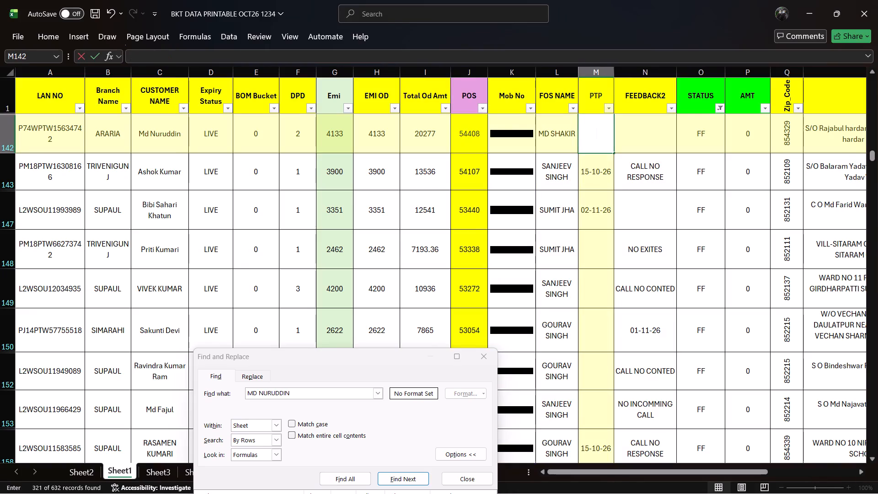
key("Right")
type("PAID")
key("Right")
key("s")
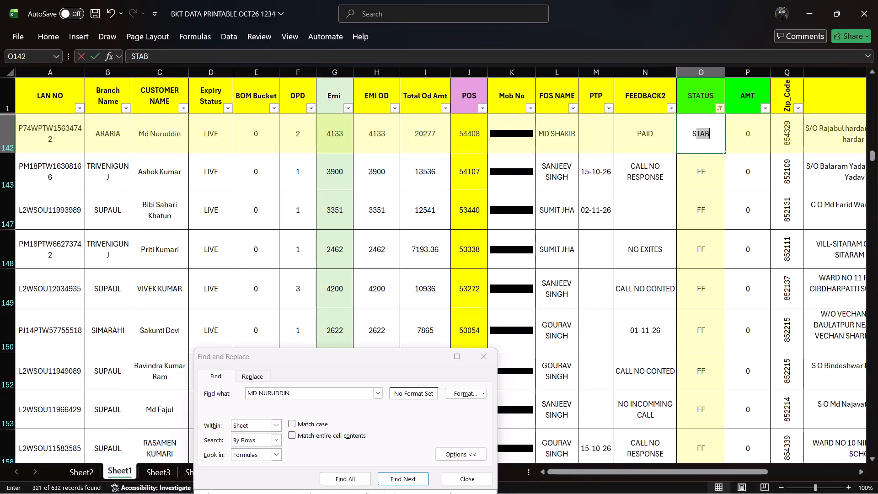
Copy the EMI OD value 4133 into AMT for the customer in row 142 and save the workbook.
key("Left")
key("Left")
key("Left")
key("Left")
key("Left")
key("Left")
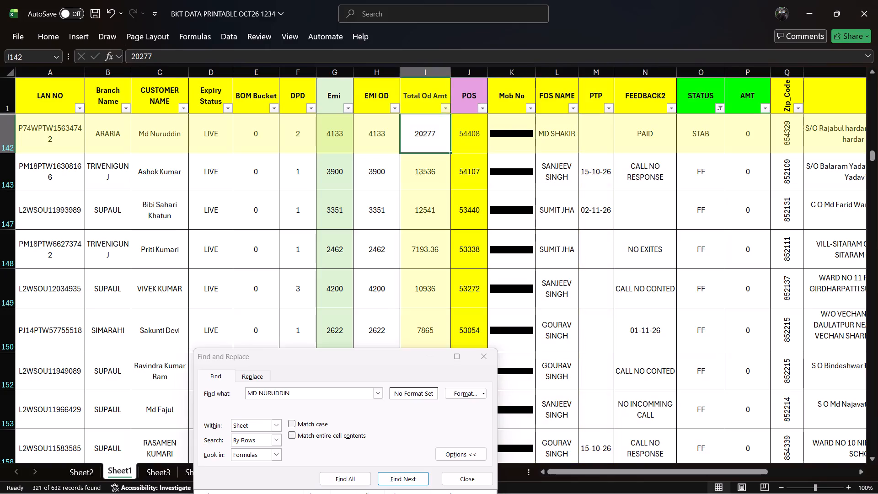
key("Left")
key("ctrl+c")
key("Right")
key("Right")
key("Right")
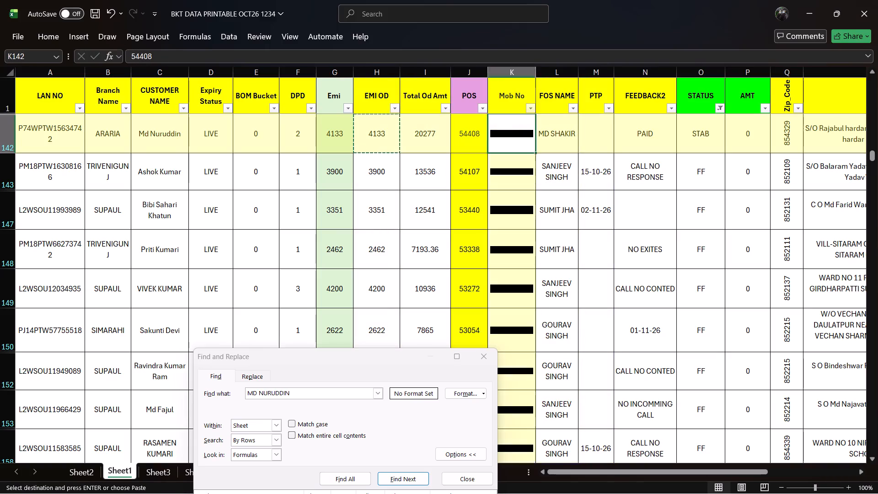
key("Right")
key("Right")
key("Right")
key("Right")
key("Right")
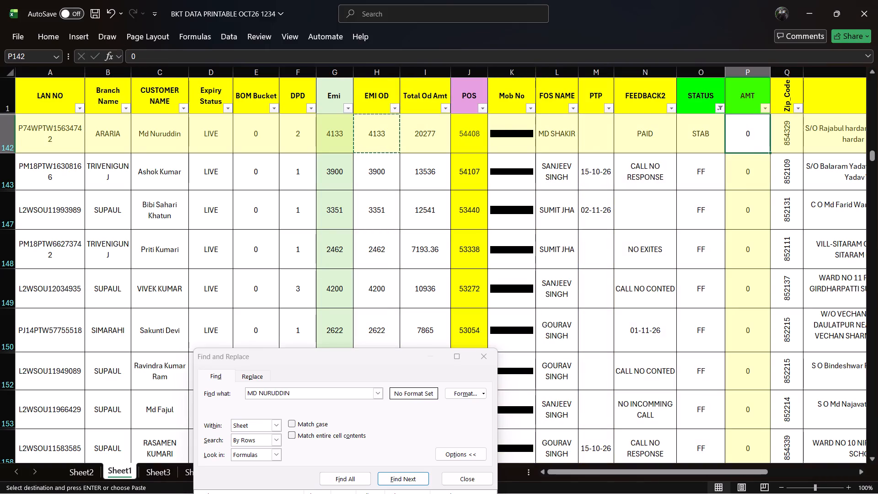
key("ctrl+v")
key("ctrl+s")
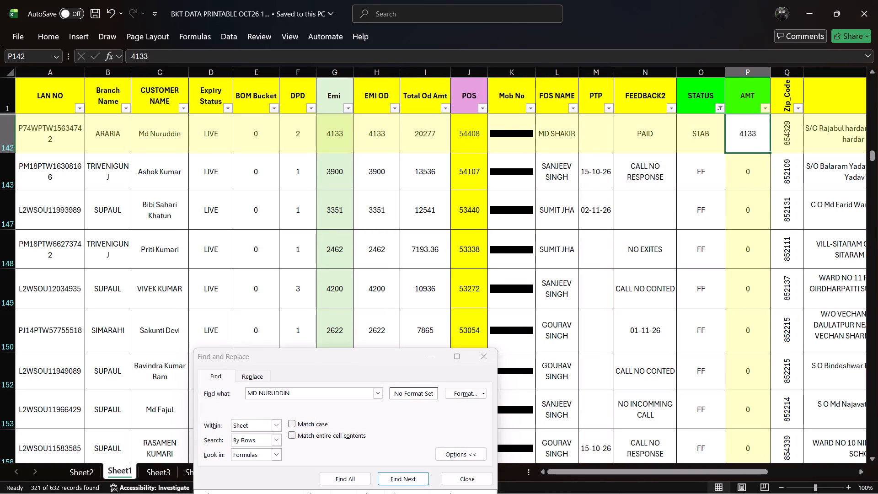
Search the sheet by customer name for Kishan's loan record and go to that row.
left_click(292, 393)
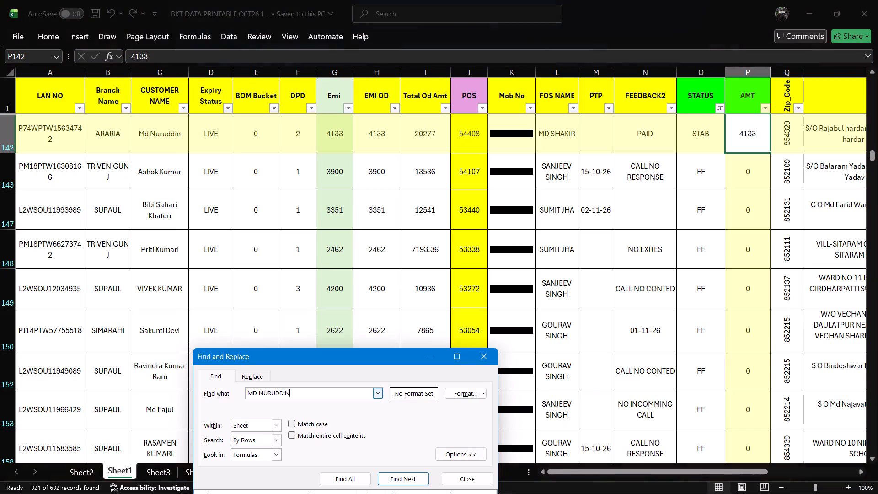
key("BackSpace")
key("BackSpace")
key("BackSpace")
key("BackSpace")
key("BackSpace")
key("BackSpace")
key("BackSpace")
key("BackSpace")
key("BackSpace")
key("BackSpace")
key("BackSpace")
key("BackSpace")
key("BackSpace")
key("BackSpace")
key("BackSpace")
key("BackSpace")
key("BackSpace")
key("BackSpace")
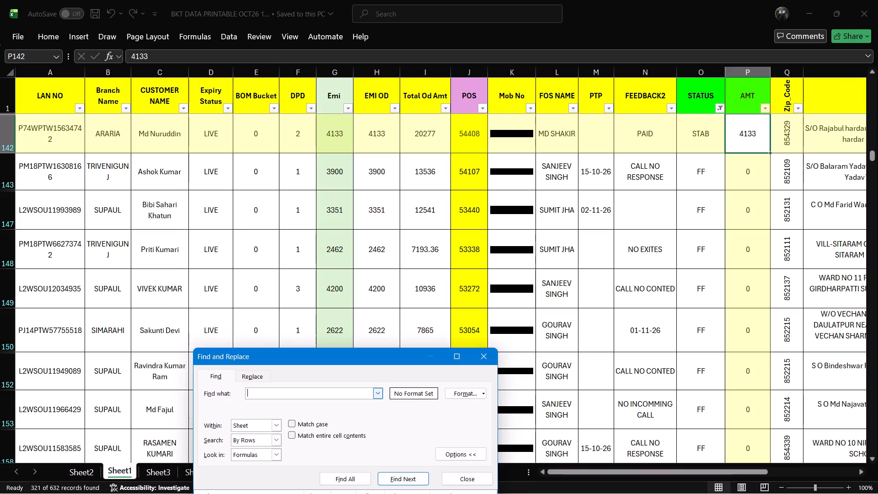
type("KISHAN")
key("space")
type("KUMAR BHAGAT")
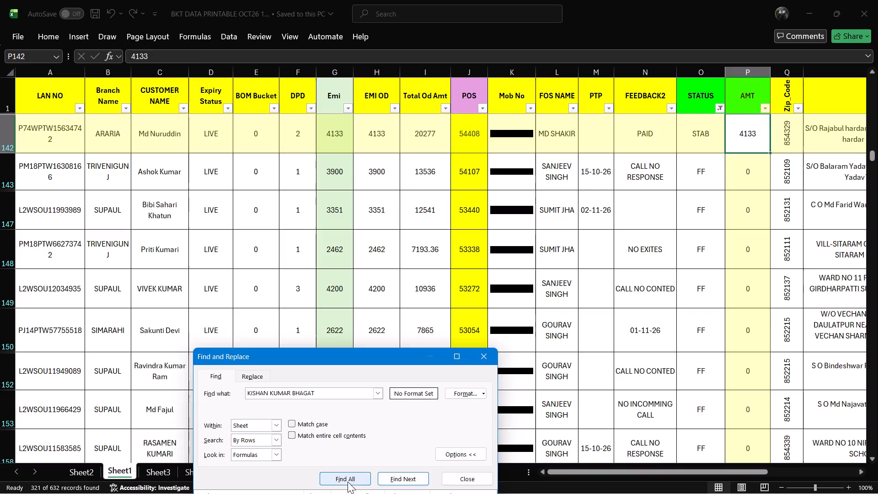
left_click(344, 481)
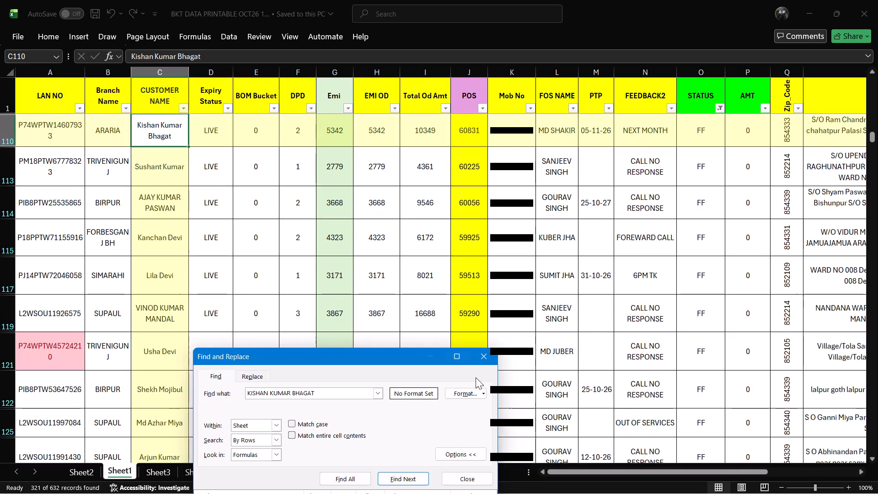
left_click(225, 124)
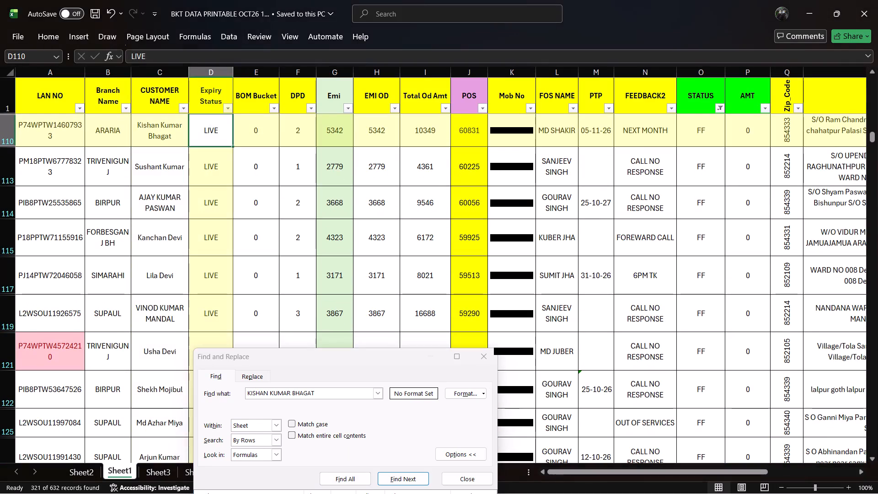
Clear the PTP date and set FEEDBACK2 to PAID and STATUS to STAB for the customer in row 110.
key("Right")
key("Right")
key("Right")
key("Right")
key("Right")
key("Right")
key("Right")
key("Right")
key("Right")
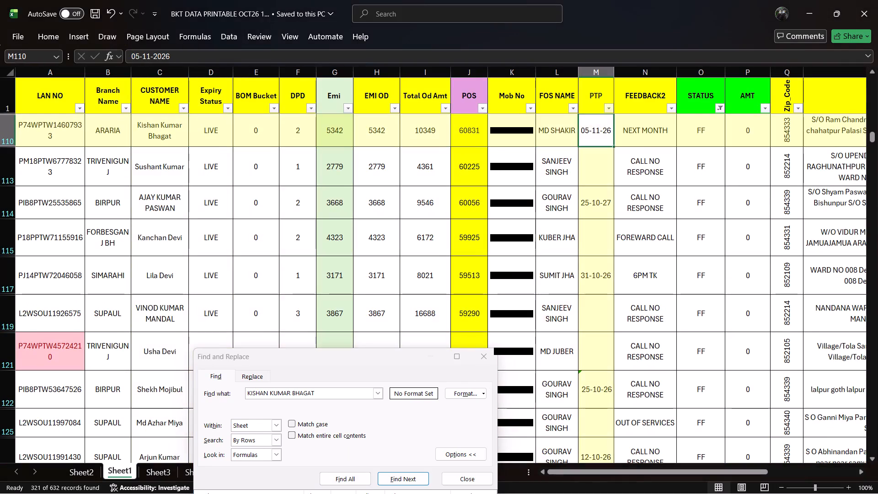
key("BackSpace")
key("Right")
key("BackSpace")
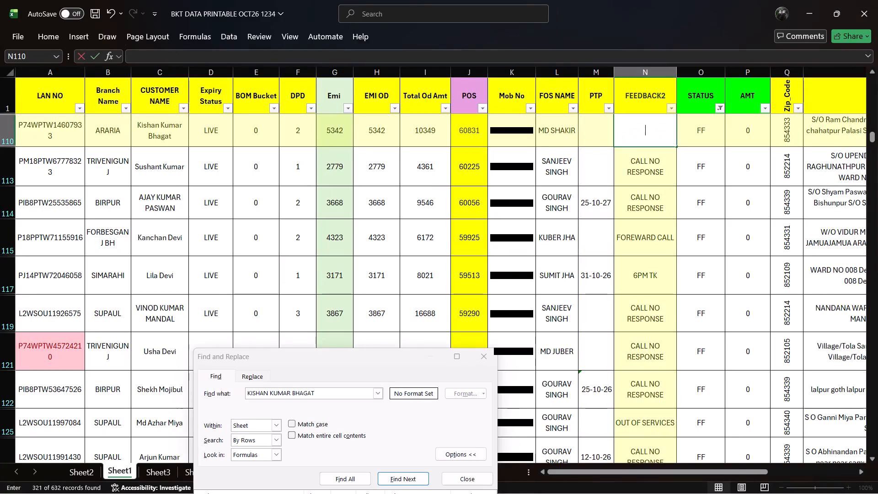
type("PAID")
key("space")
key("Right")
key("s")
Copy the Emi value 5342 into AMT for the customer in row 110 and save the workbook.
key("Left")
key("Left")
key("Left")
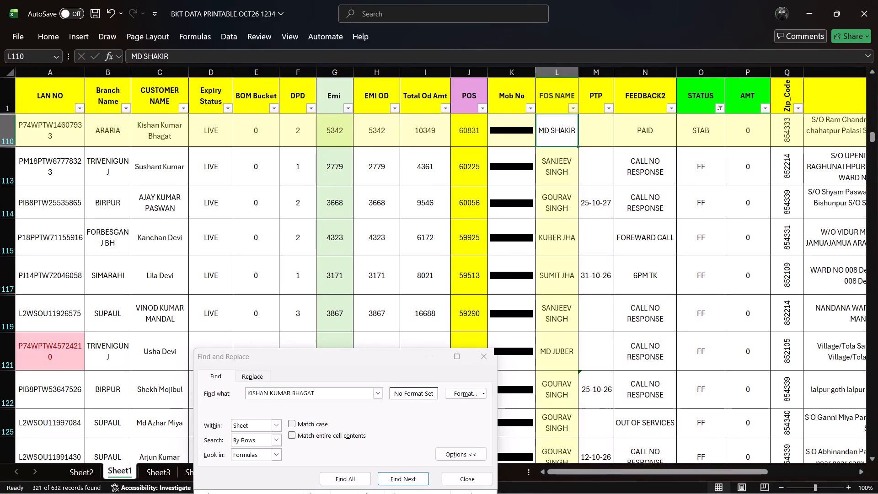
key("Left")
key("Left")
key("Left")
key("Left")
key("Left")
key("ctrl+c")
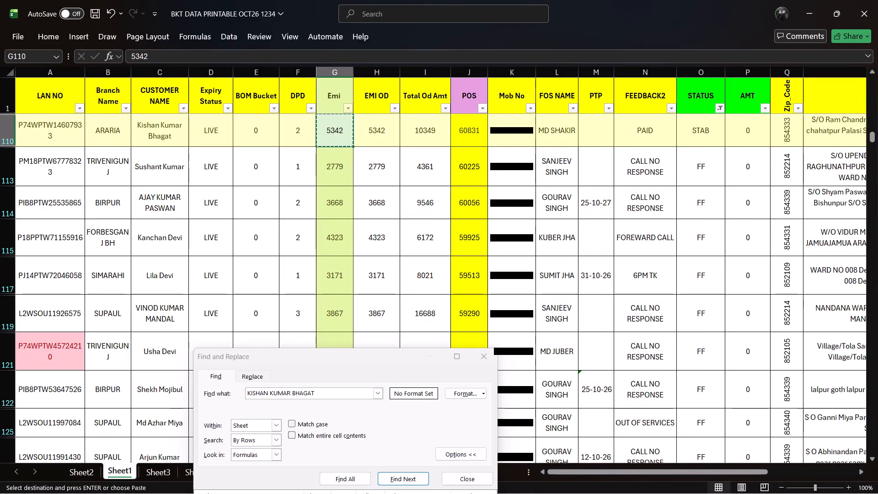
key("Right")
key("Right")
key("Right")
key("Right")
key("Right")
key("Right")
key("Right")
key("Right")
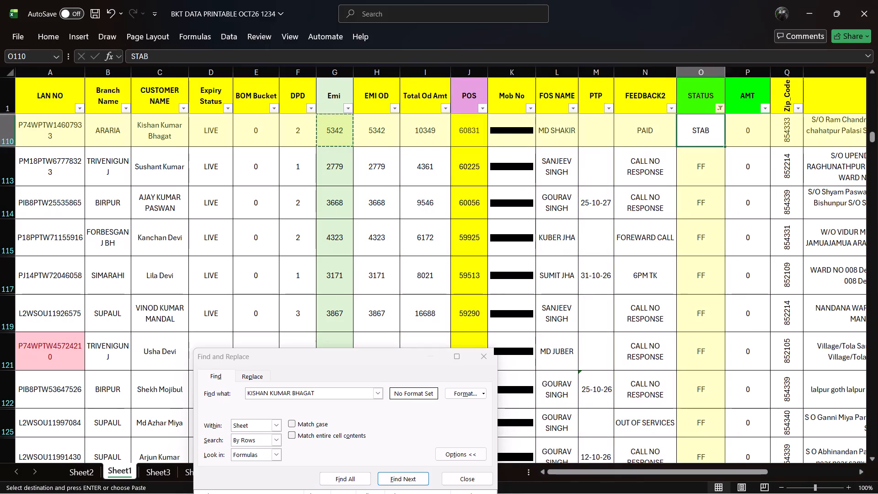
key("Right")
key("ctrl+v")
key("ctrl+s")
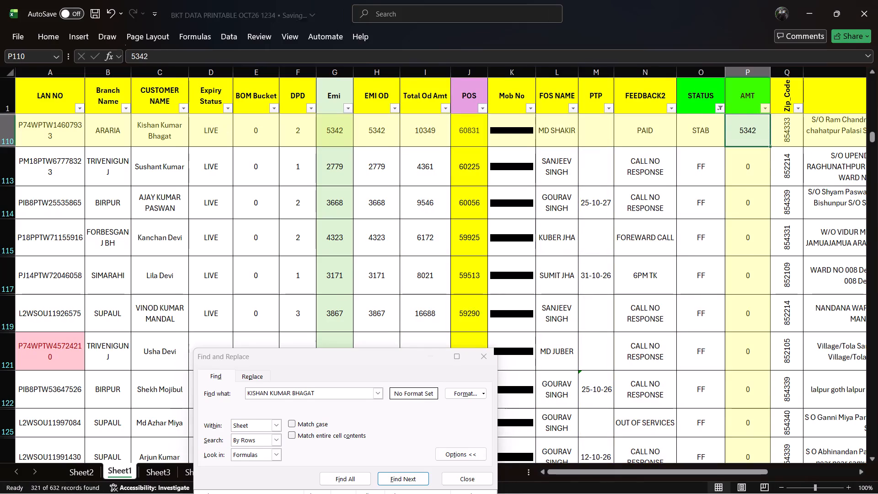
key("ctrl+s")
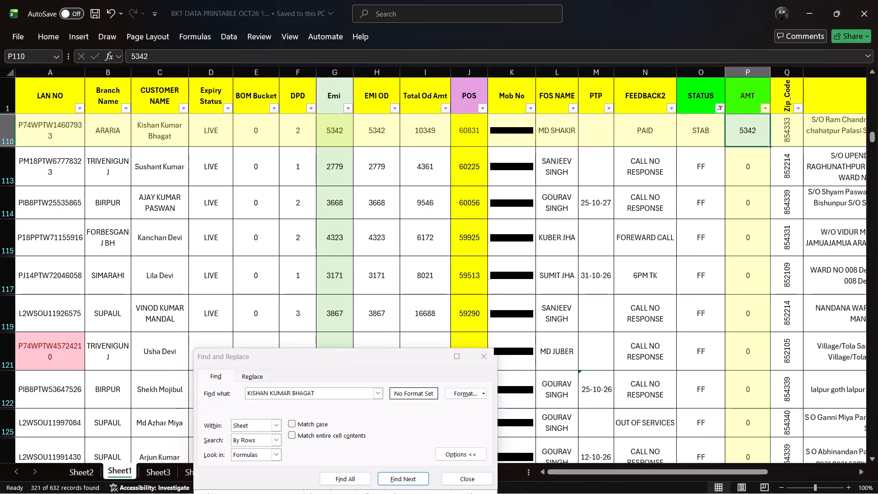
Search the sheet by customer name for Rijwan's loan record and go to that row.
left_click(315, 392)
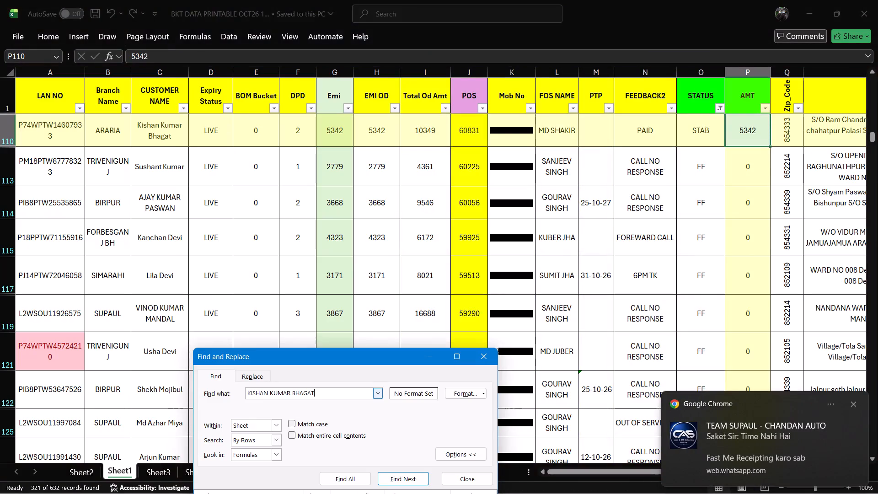
key("BackSpace")
key("BackSpace")
key("BackSpace")
key("BackSpace")
key("BackSpace")
key("BackSpace")
key("BackSpace")
key("BackSpace")
key("BackSpace")
key("BackSpace")
key("BackSpace")
key("BackSpace")
key("BackSpace")
key("BackSpace")
key("BackSpace")
key("BackSpace")
key("BackSpace")
key("BackSpace")
key("BackSpace")
key("BackSpace")
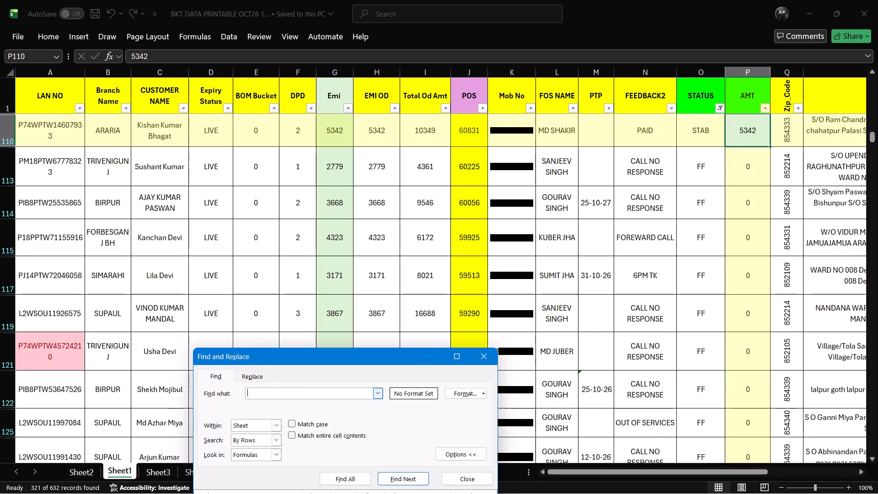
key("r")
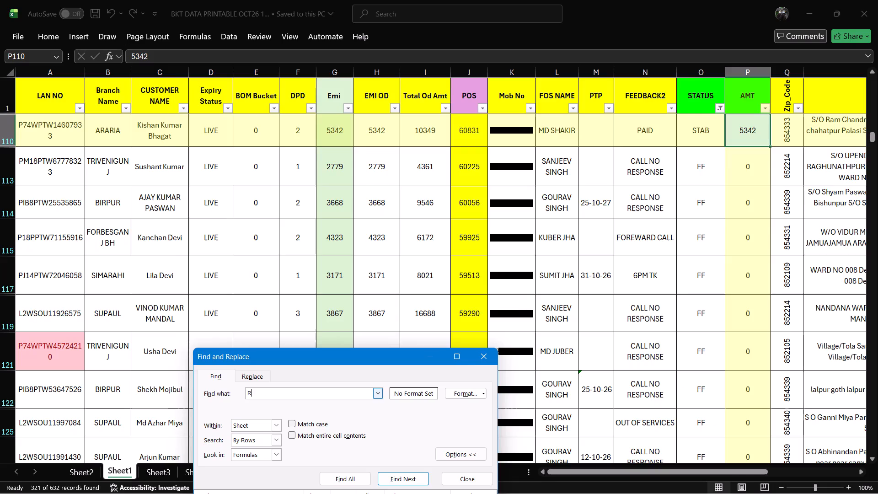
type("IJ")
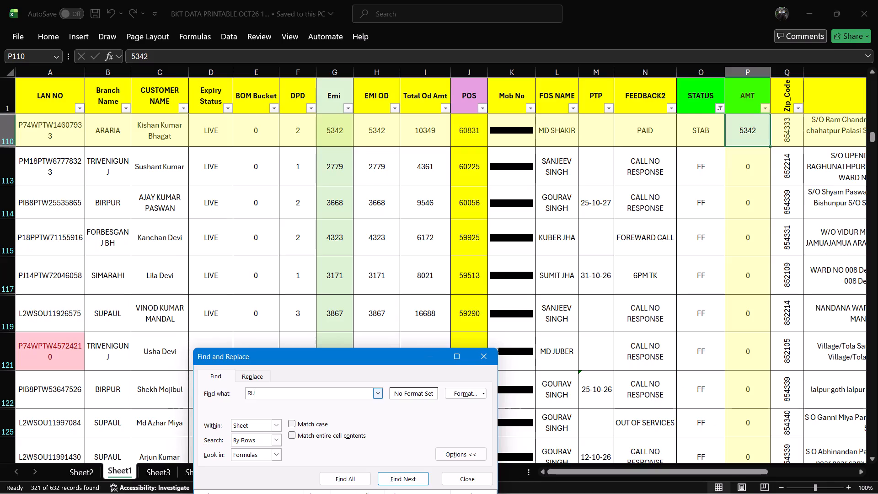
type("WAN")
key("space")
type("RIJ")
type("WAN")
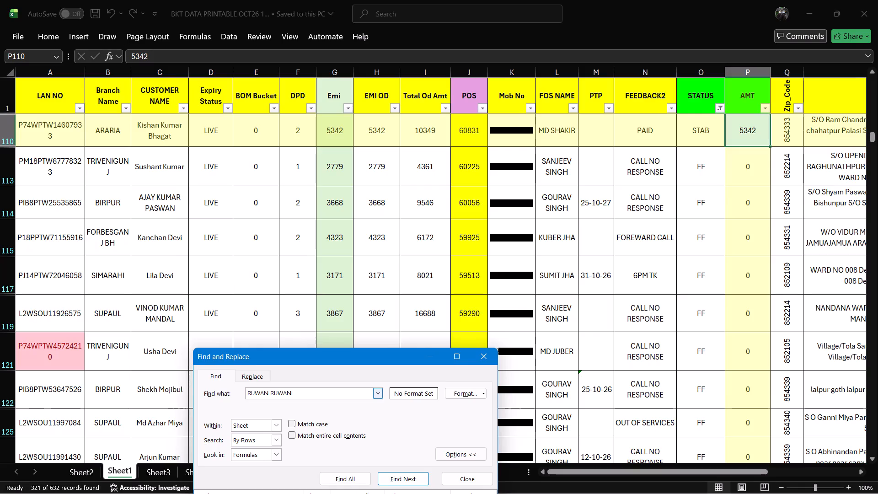
left_click(358, 476)
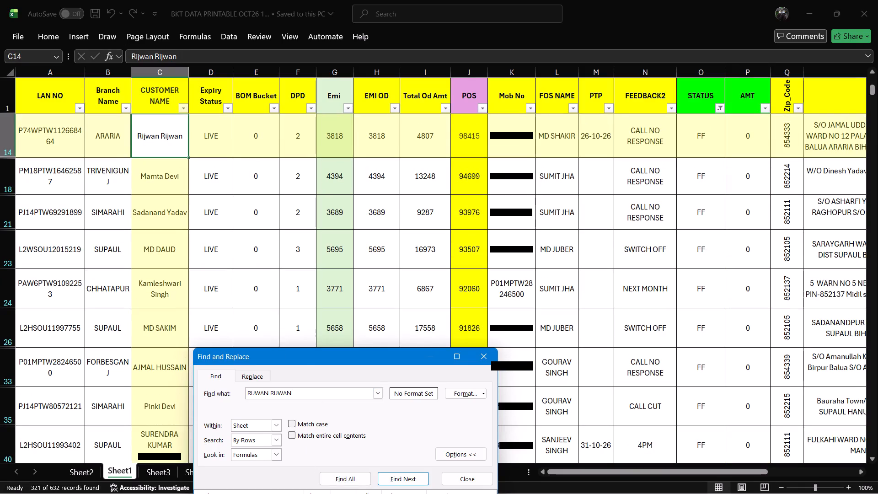
key("Right")
key("Right")
key("Right")
key("Right")
key("Right")
left_click(215, 130)
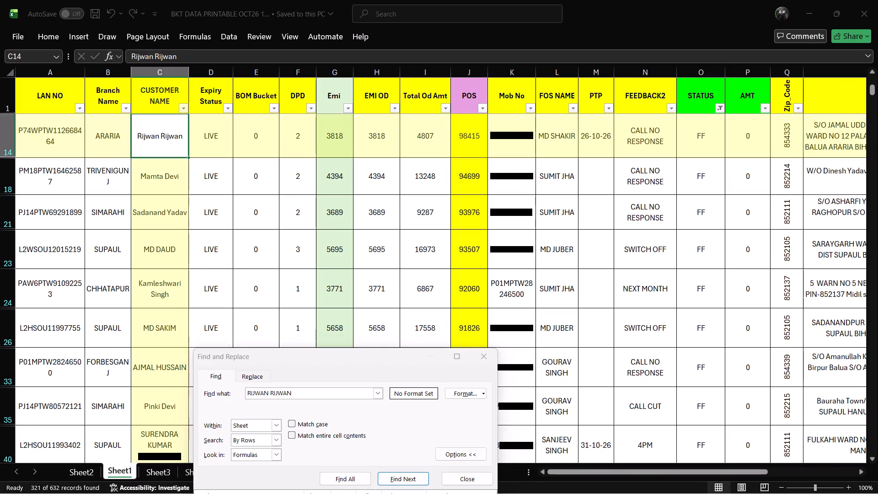
Clear the PTP date and set FEEDBACK2 to PAID and STATUS to STAB for the customer in row 14.
key("Right")
key("Right")
key("Right")
key("Right")
key("Right")
key("Right")
key("Right")
key("Right")
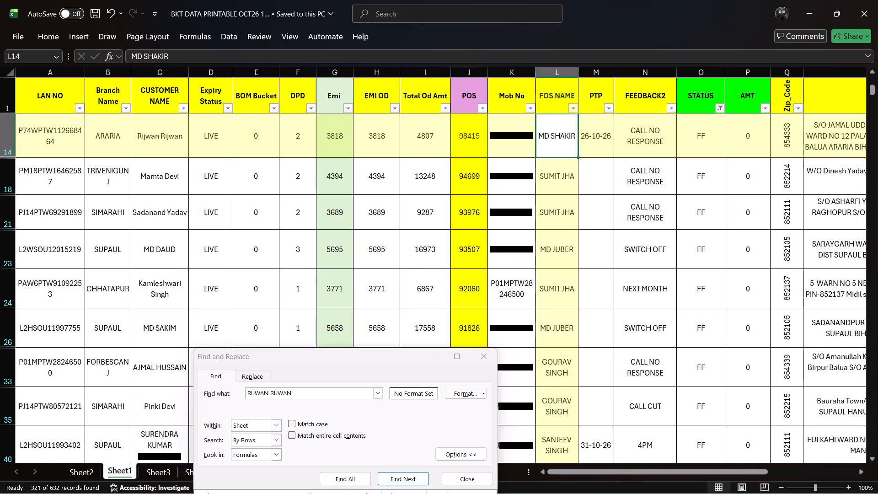
key("Right")
key("BackSpace")
key("Right")
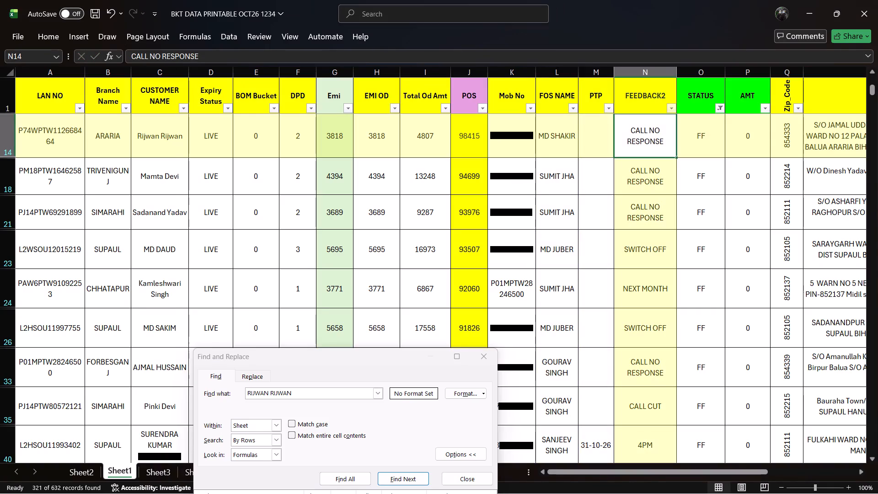
key("BackSpace")
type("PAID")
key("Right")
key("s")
Copy the EMI OD value 3818 into AMT for the customer in row 14 and save the workbook.
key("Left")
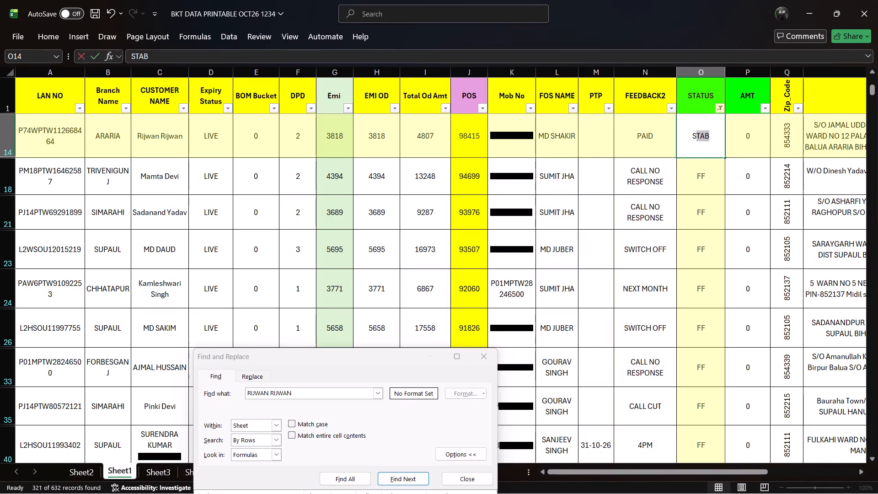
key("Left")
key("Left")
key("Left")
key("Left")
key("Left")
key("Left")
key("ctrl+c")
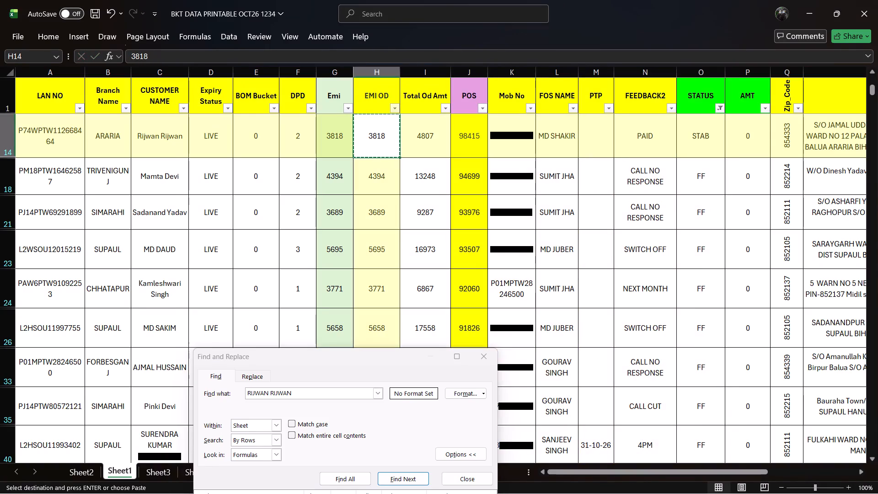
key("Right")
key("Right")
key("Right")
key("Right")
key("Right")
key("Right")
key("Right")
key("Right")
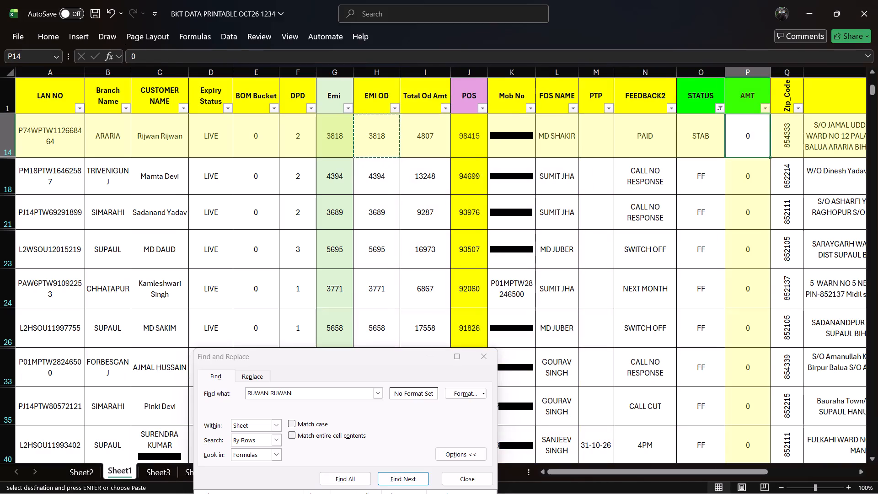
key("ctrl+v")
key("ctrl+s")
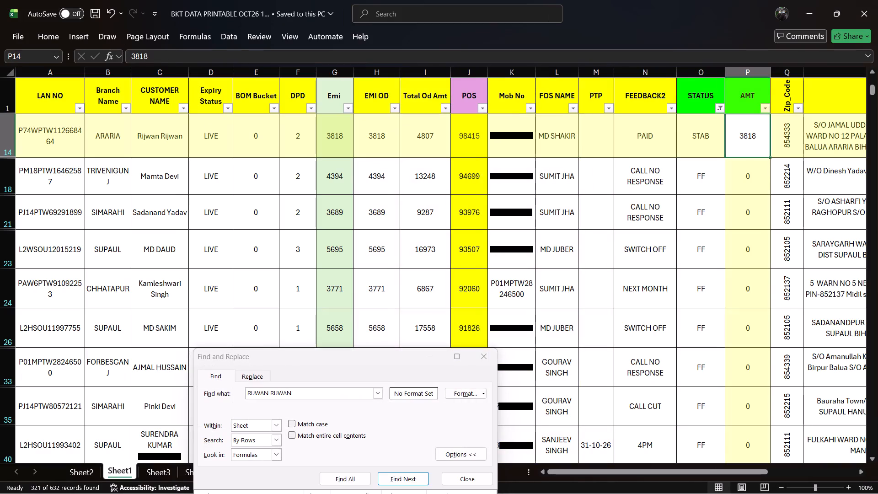
Search the sheet by customer name for Aneerud's loan record.
left_click(305, 392)
key("BackSpace")
key("BackSpace")
key("BackSpace")
key("BackSpace")
key("BackSpace")
key("BackSpace")
key("BackSpace")
key("BackSpace")
key("BackSpace")
key("BackSpace")
key("BackSpace")
key("BackSpace")
key("BackSpace")
key("BackSpace")
key("BackSpace")
key("BackSpace")
key("BackSpace")
key("BackSpace")
key("BackSpace")
key("BackSpace")
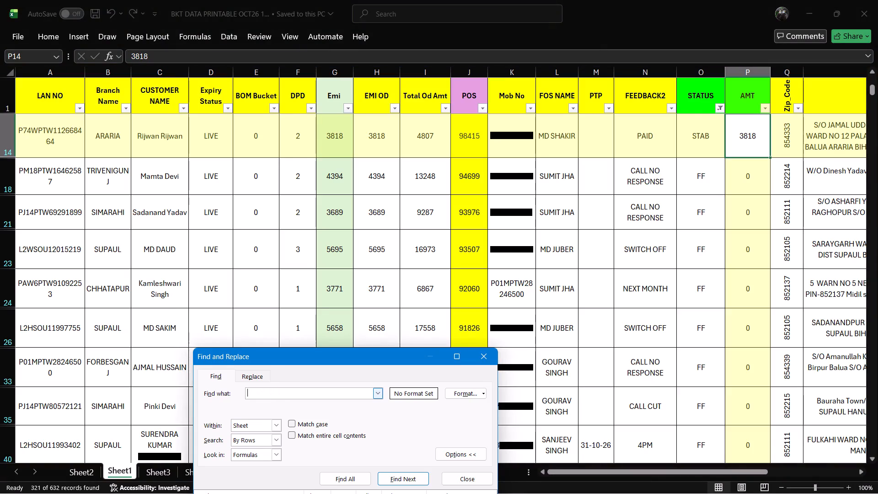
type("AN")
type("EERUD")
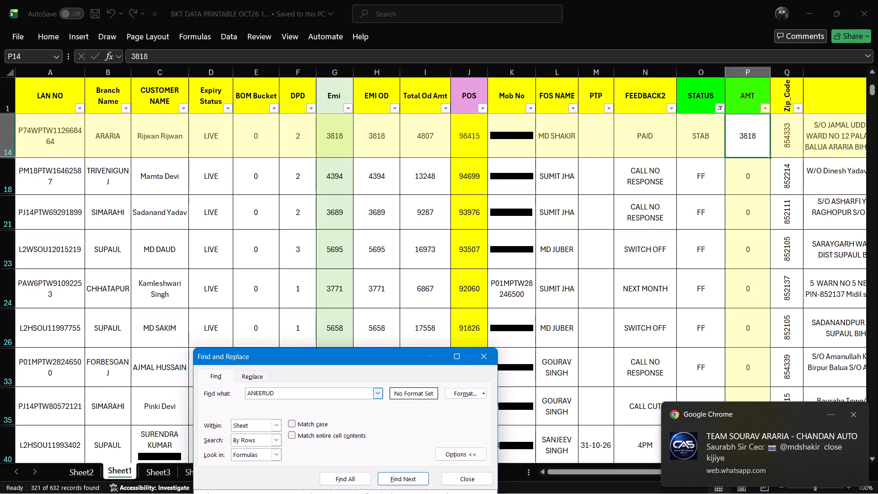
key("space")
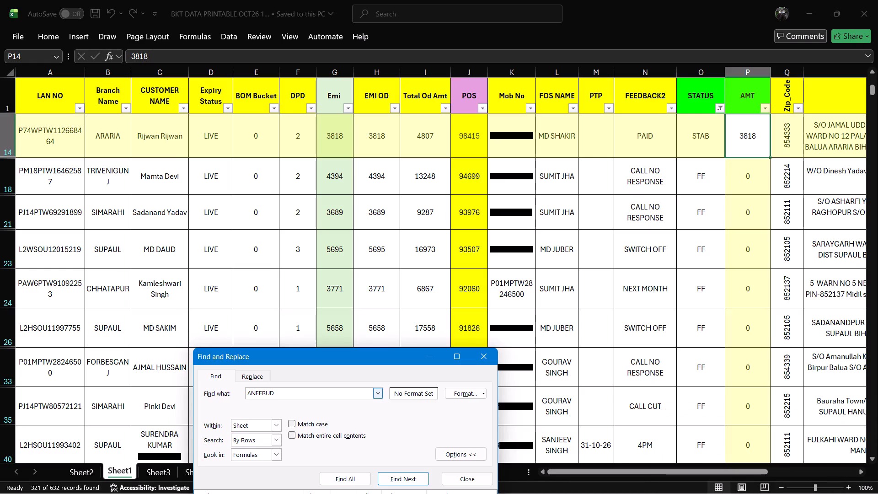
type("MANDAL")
left_click(348, 480)
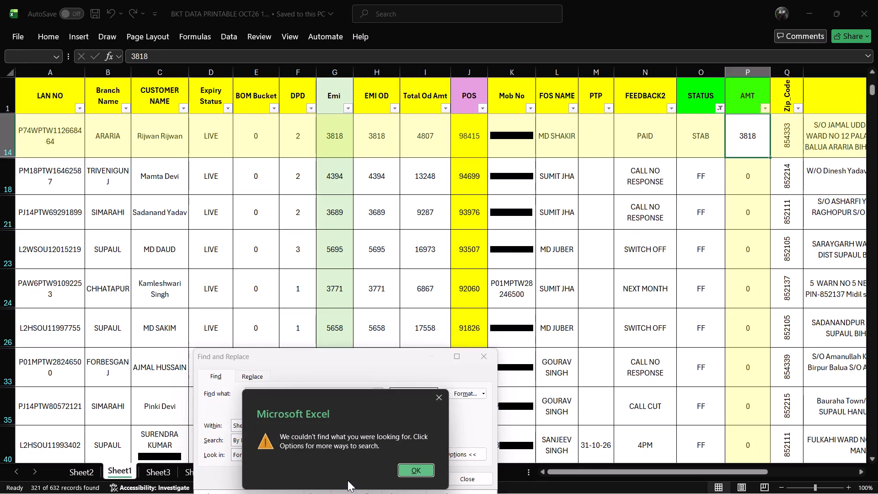
left_click(438, 400)
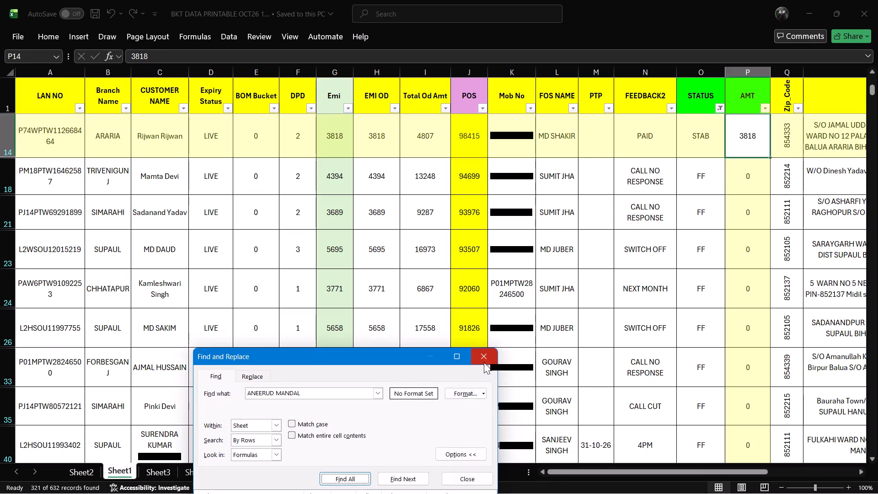
Save the workbook, correct the searched customer name's spelling to Aneerudh, and go to the matching loan record.
left_click(484, 361)
key("ctrl+s")
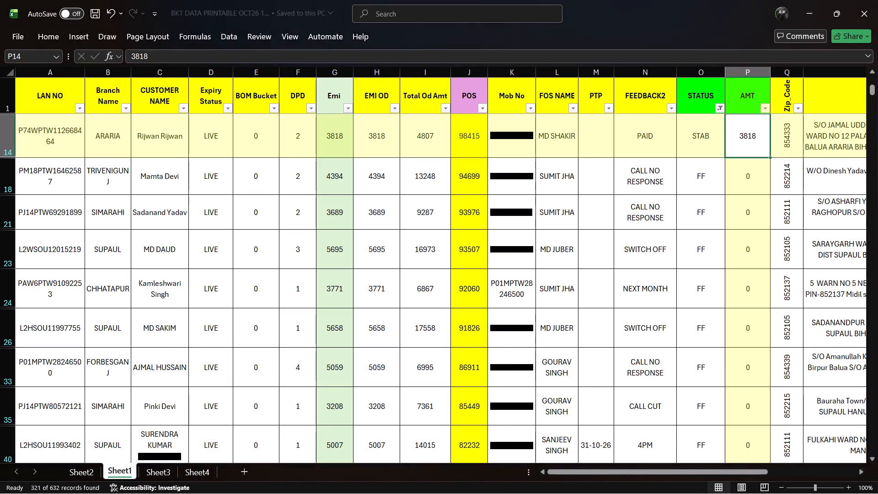
key("ctrl+f")
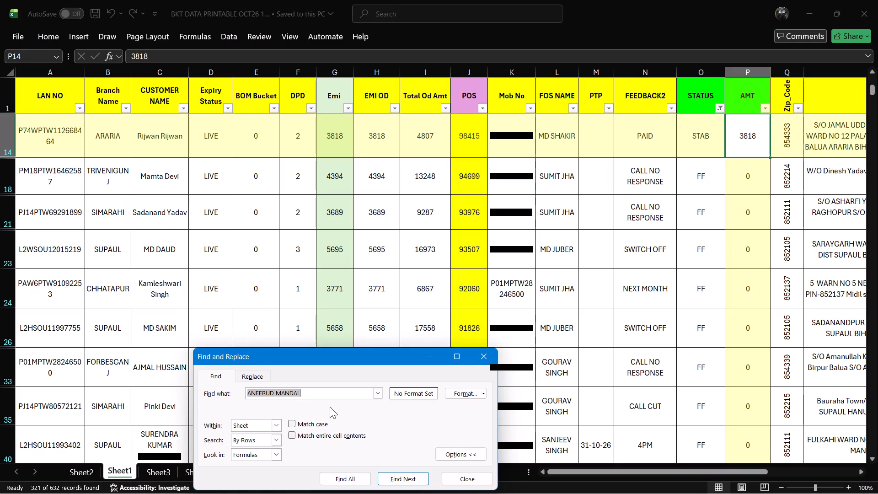
double_click(300, 395)
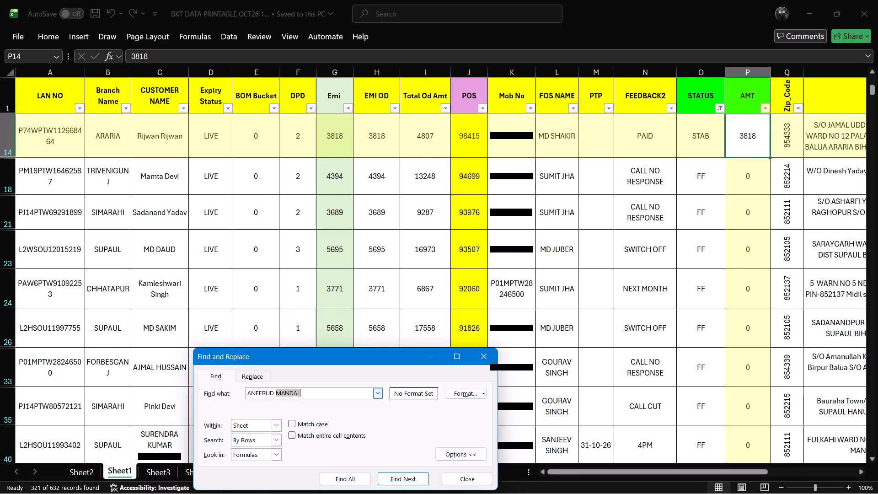
left_click(274, 393)
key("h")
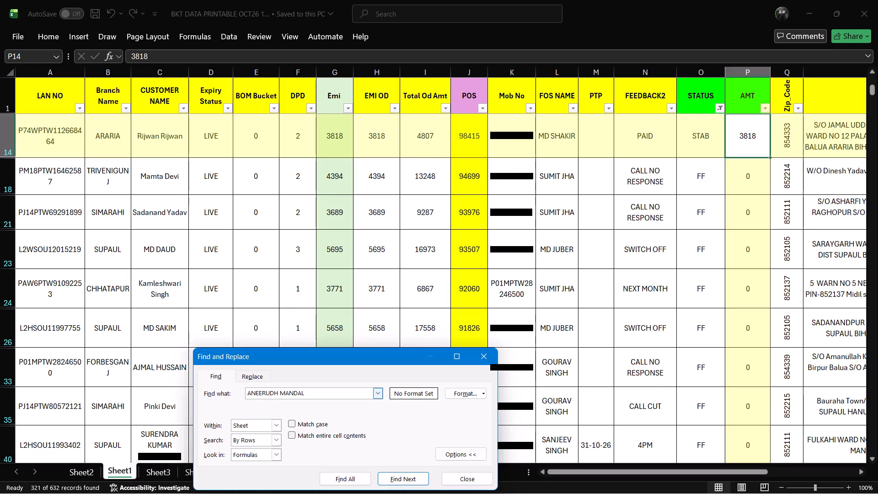
left_click(349, 483)
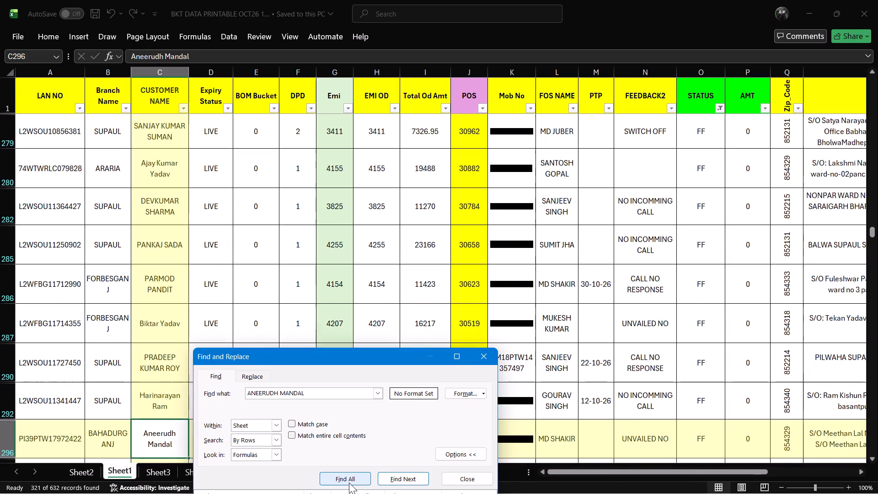
left_click(490, 349)
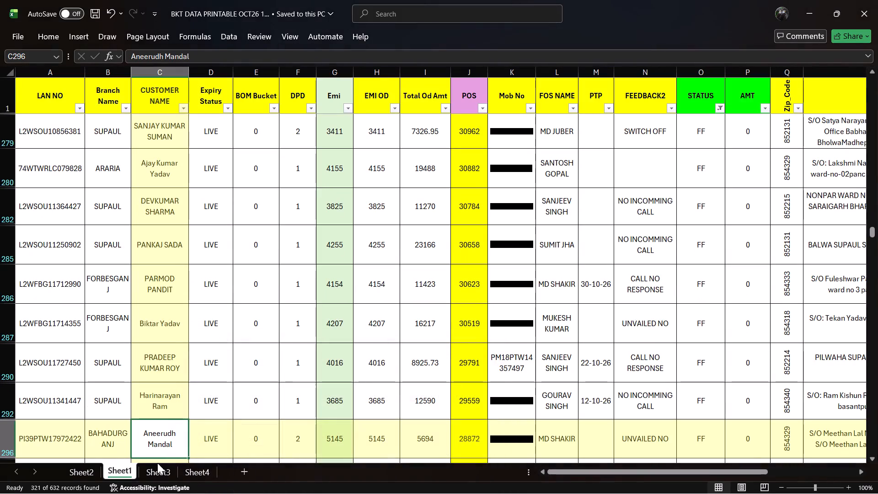
Set FEEDBACK2 to PAID and STATUS to STAB for the customer in row 296.
key("Right")
key("Right")
key("Right")
key("Right")
key("Right")
key("Right")
key("Right")
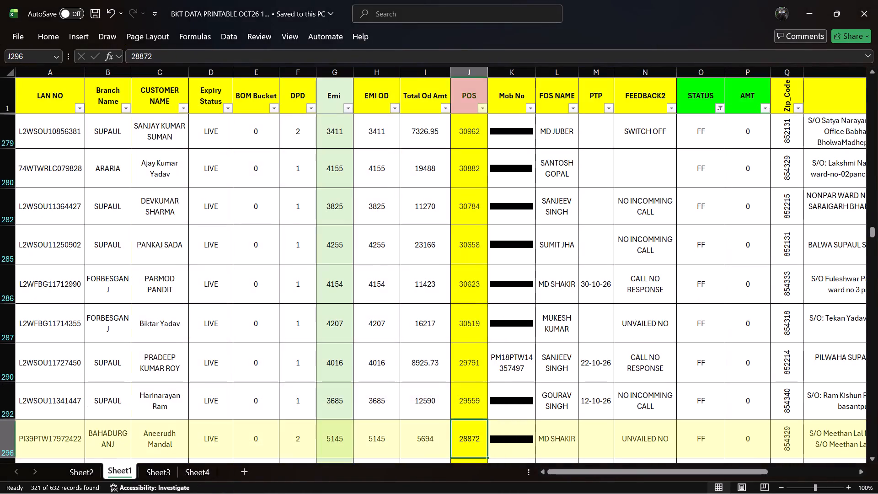
key("Right")
key("Right")
key("Right")
key("Right")
key("BackSpace")
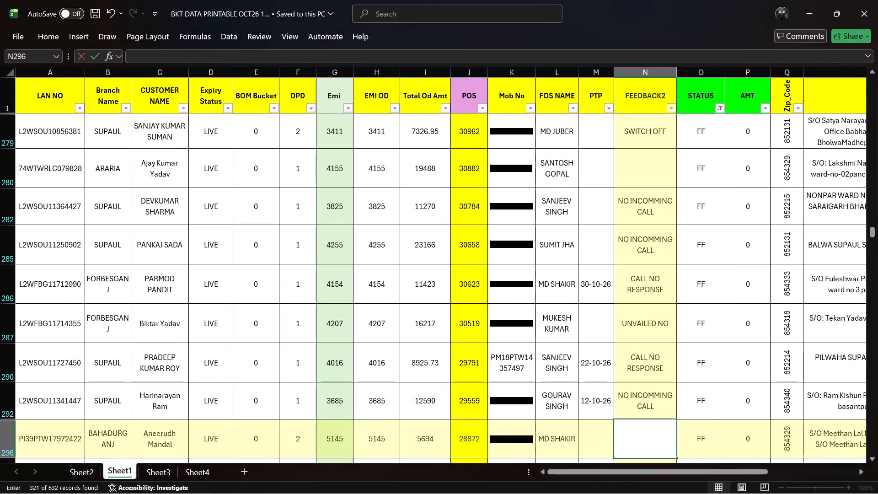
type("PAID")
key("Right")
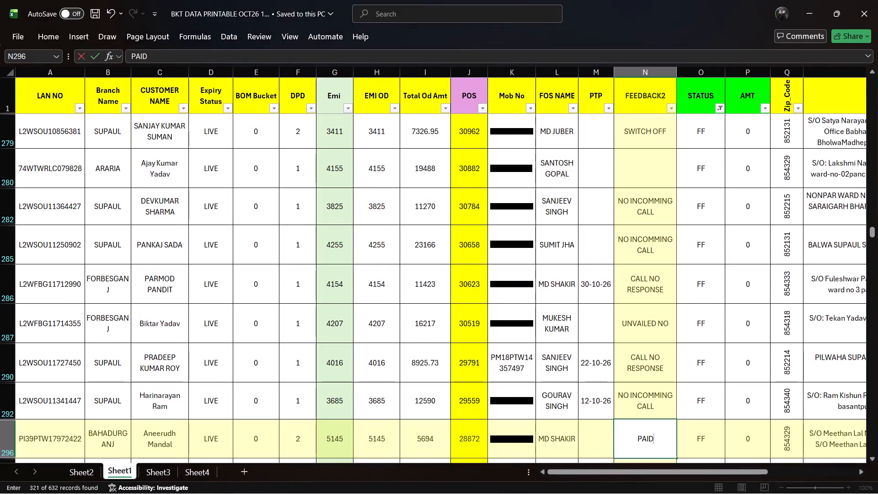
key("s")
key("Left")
Copy the Emi value 5145 into AMT for the customer in row 296 and save the workbook.
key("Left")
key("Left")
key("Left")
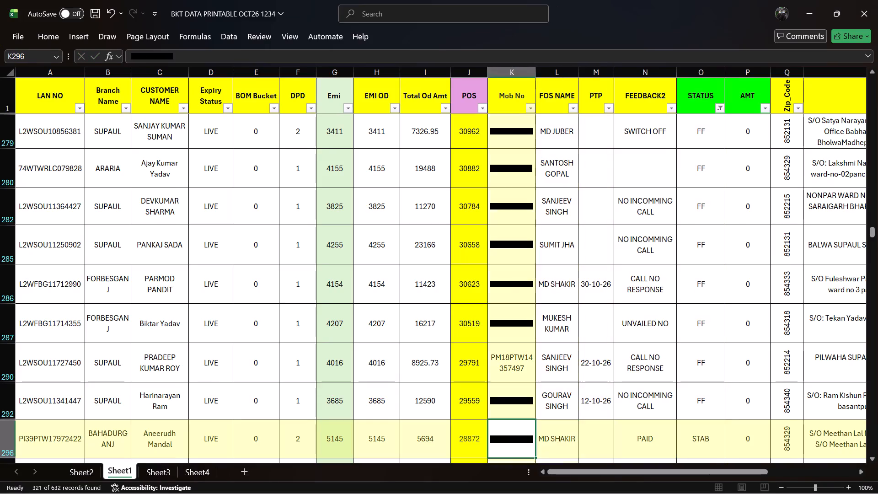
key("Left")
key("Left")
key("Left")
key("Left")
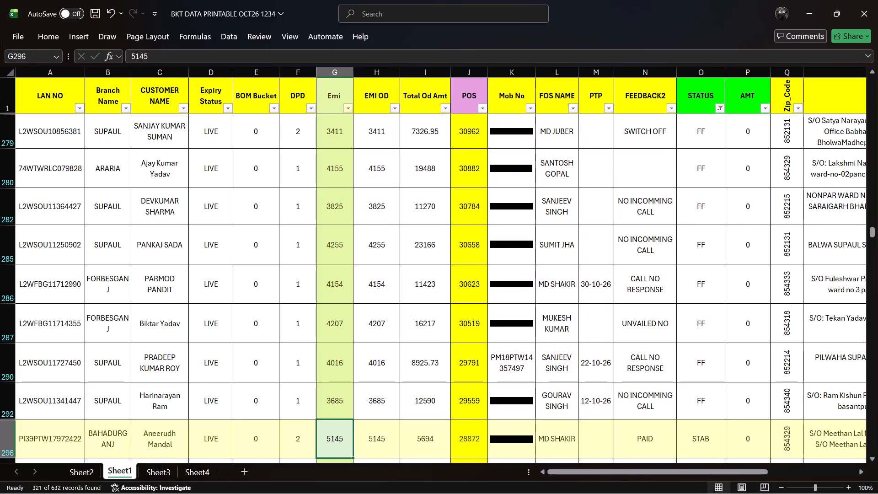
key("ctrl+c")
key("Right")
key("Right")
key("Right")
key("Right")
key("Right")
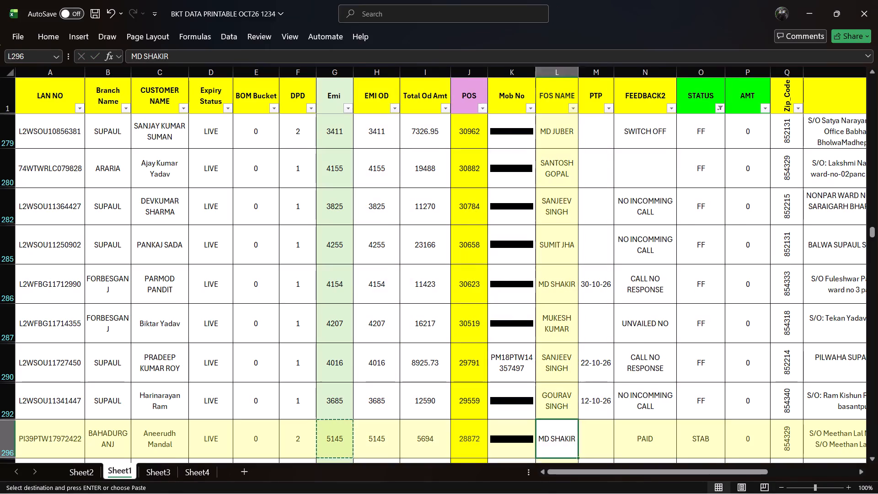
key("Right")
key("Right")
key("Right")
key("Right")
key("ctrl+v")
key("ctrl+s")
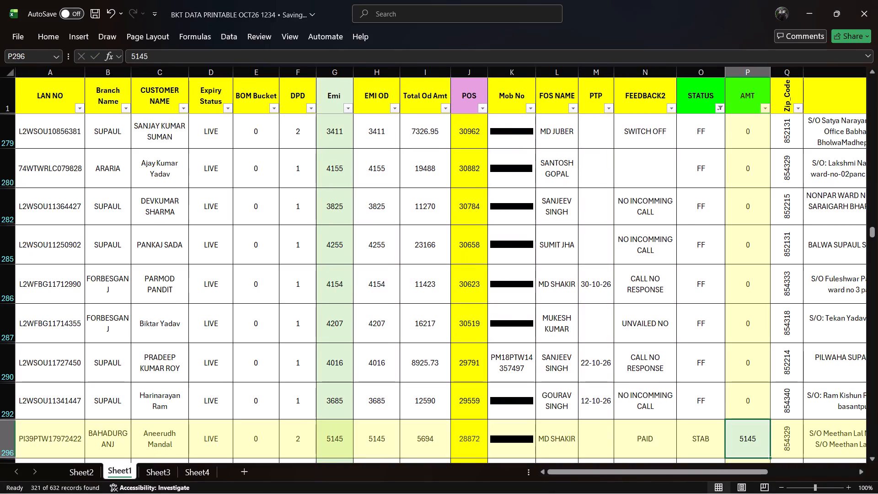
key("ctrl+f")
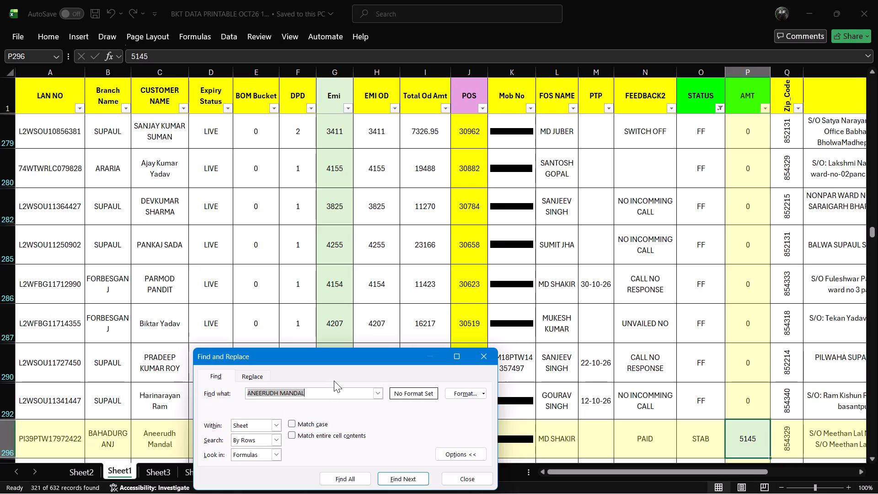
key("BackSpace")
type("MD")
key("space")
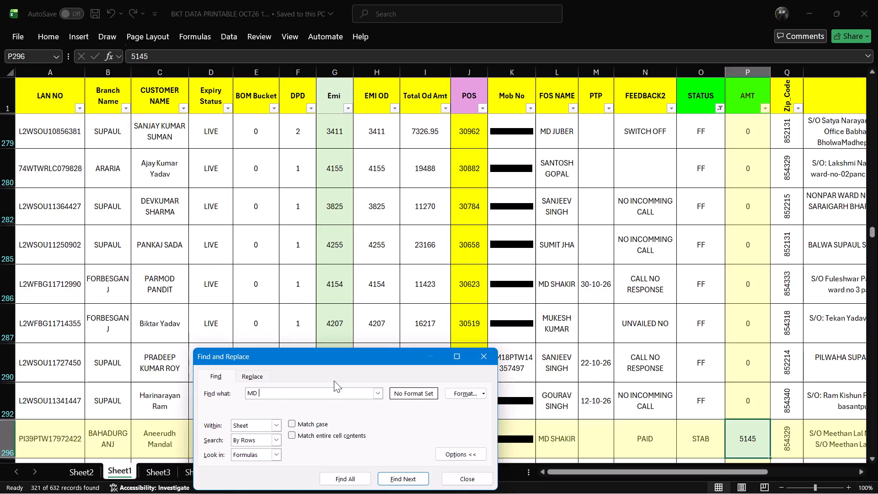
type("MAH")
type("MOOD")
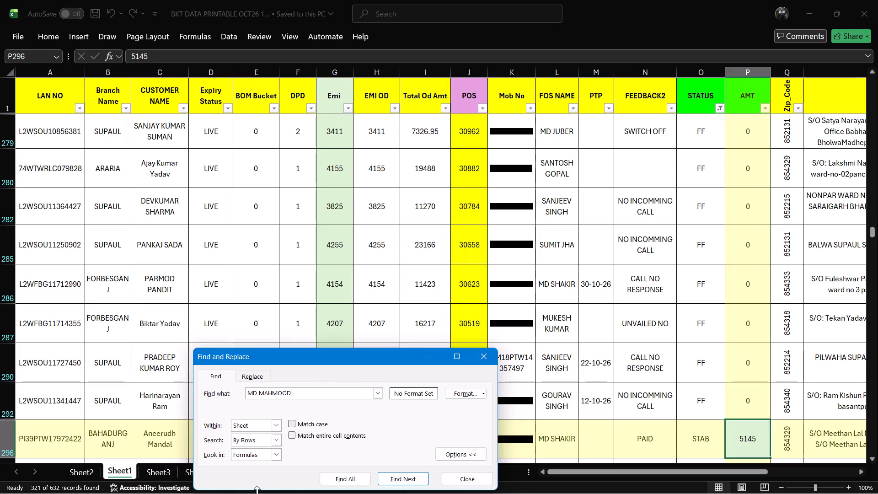
left_click(351, 480)
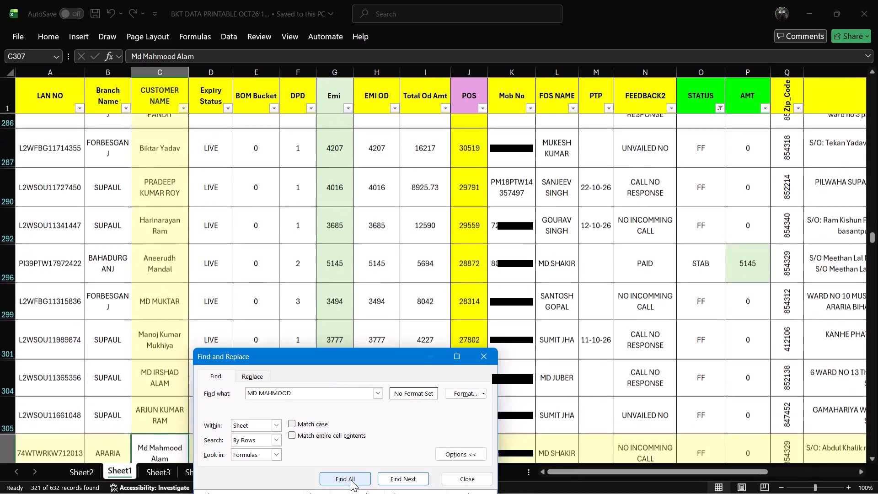
left_click(492, 354)
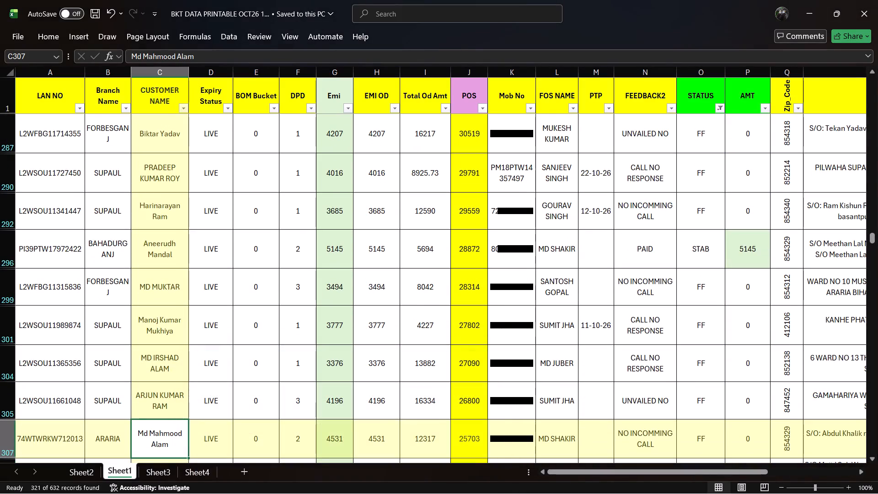
Set FEEDBACK2 to PAID for the customer in row 307.
key("Right")
key("Right")
key("Right")
key("Right")
key("Right")
key("Right")
key("Right")
key("Right")
key("Right")
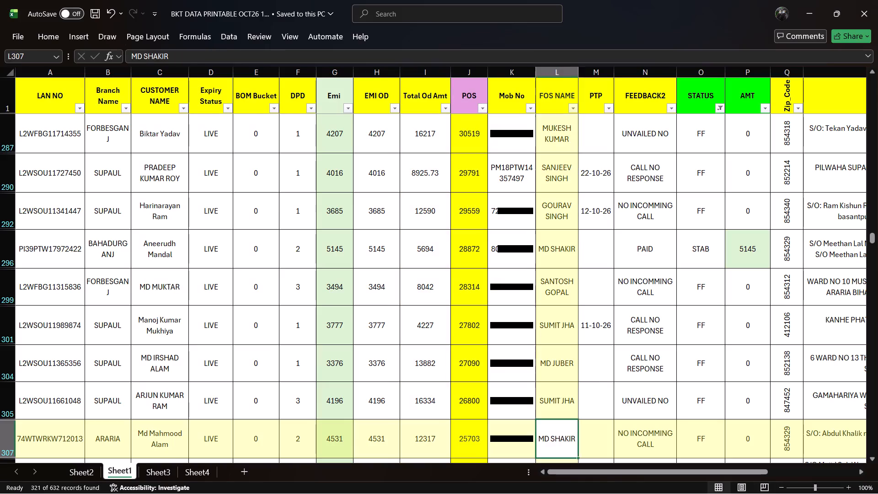
key("Right")
key("Right")
key("BackSpace")
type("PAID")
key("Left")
Copy the EMI OD value 4531 into AMT for the customer in row 307.
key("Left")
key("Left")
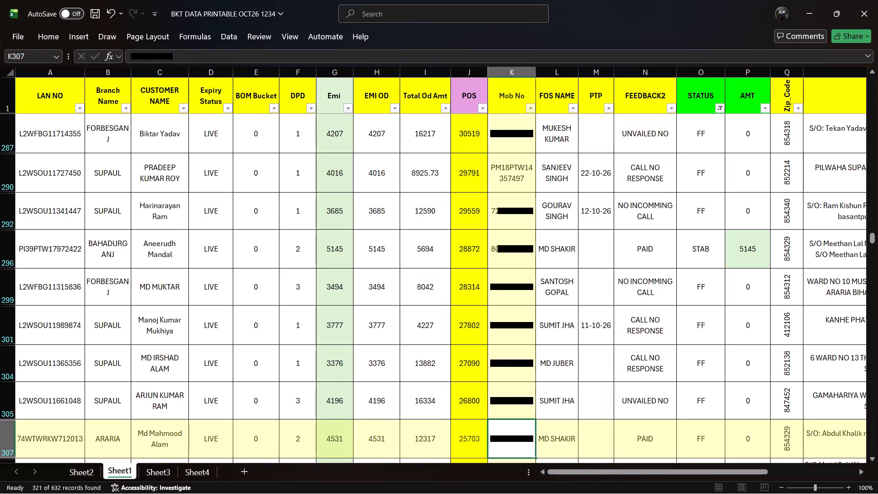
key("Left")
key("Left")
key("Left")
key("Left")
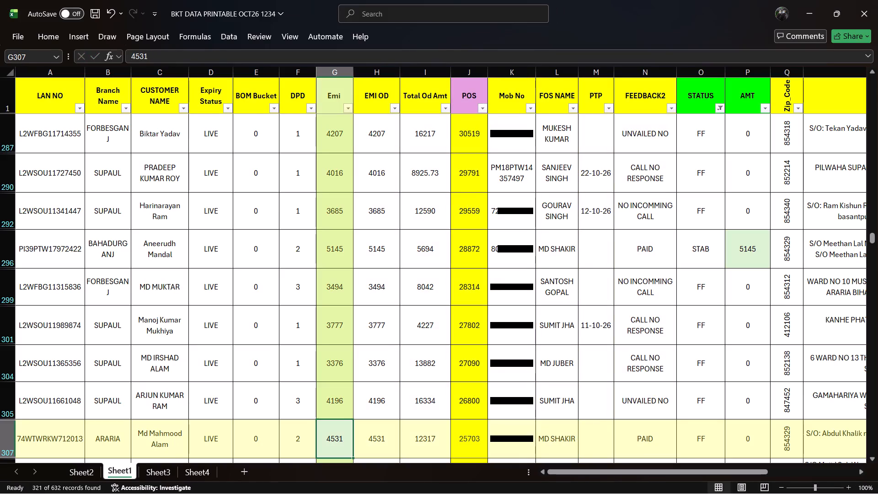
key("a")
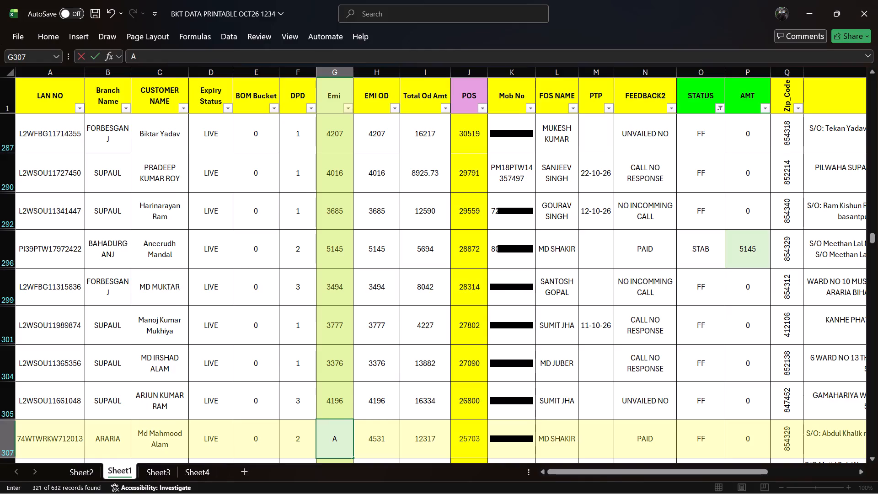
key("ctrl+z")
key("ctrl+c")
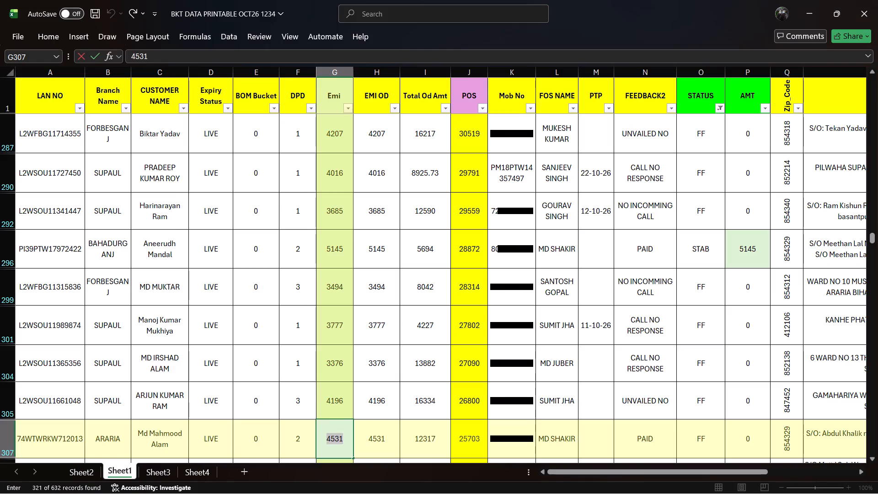
left_click(364, 451)
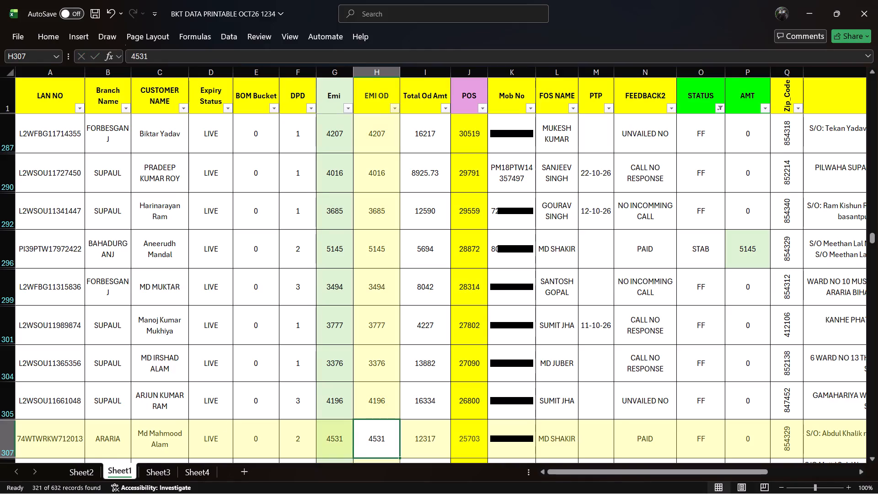
key("ctrl+c")
key("Right")
key("Right")
key("Right")
key("Right")
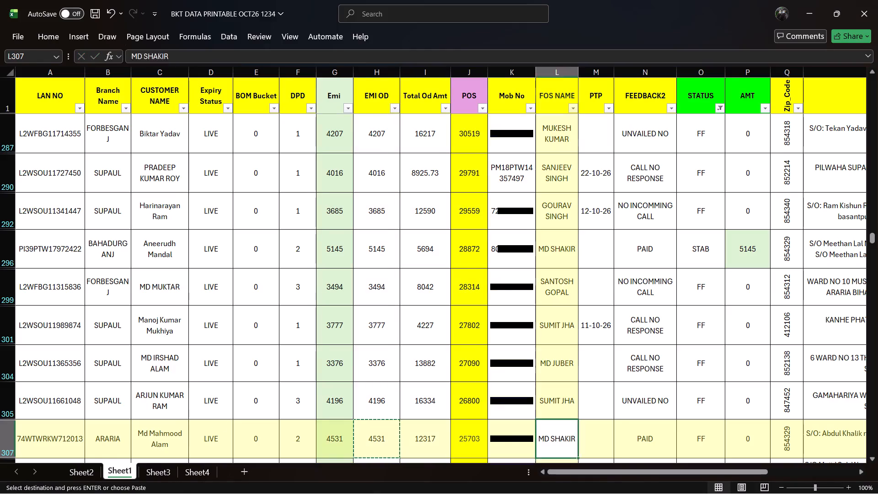
key("Right")
key("Right")
key("Right")
key("Right")
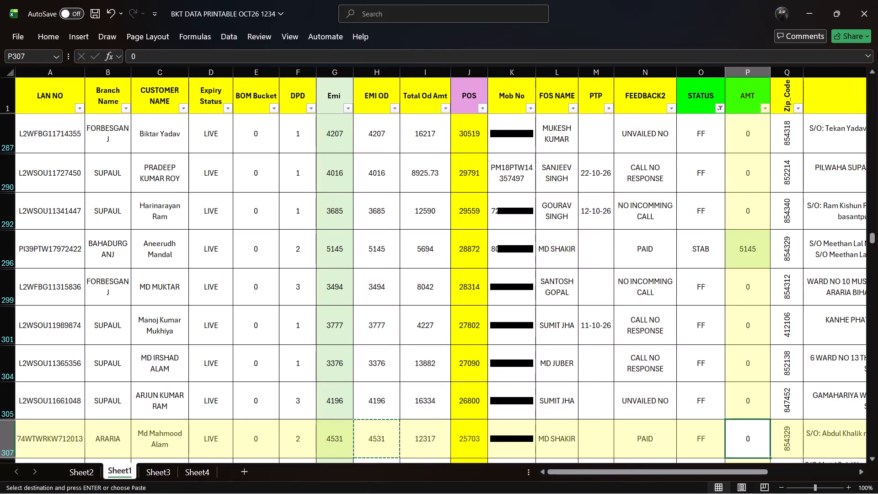
key("ctrl+v")
Set STATUS to STAB for the customer in row 307 and save the workbook.
key("Left")
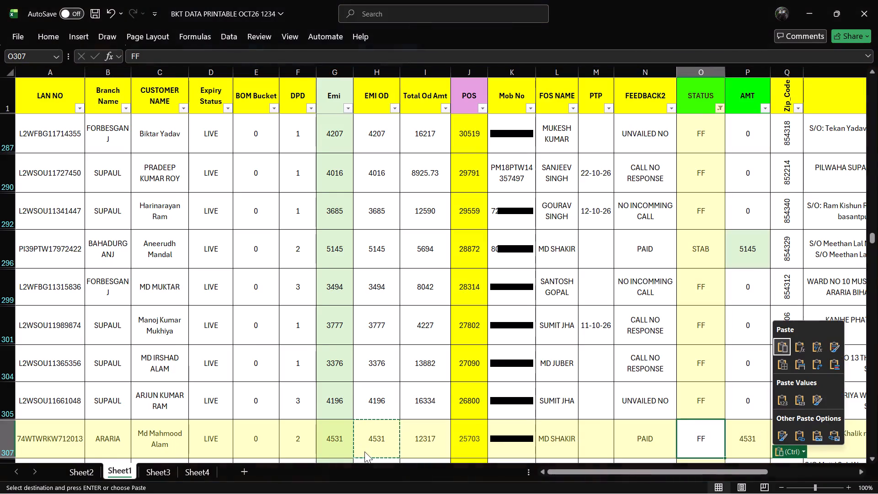
left_click(704, 434)
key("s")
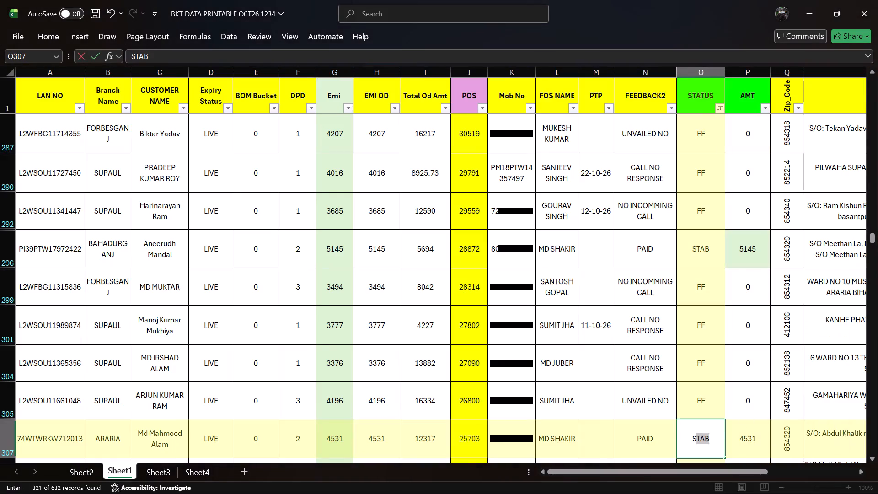
key("ctrl+s")
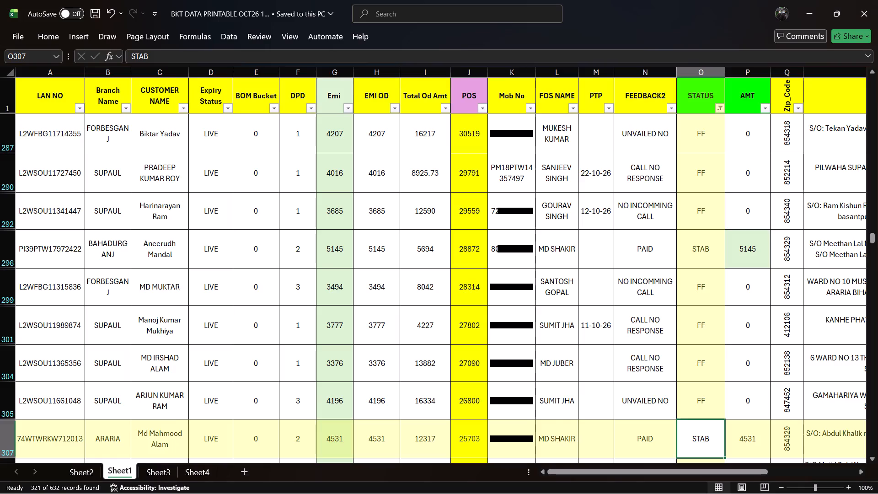
key("ctrl+s")
key("ctrl+d")
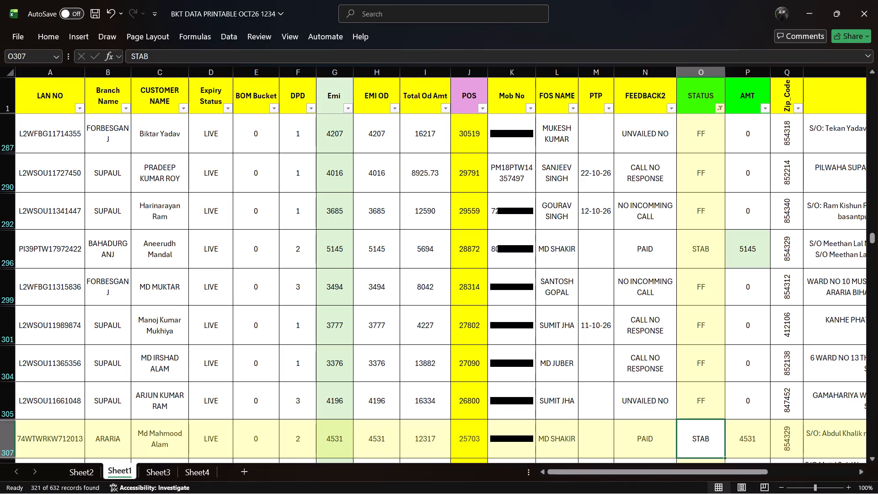
Search the sheet by customer name for Musarrat's loan record and go to that row.
key("ctrl+f")
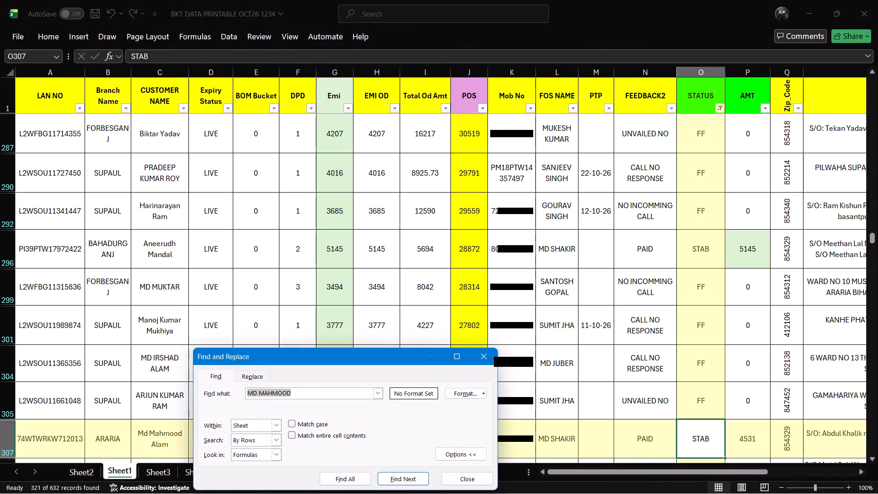
key("BackSpace")
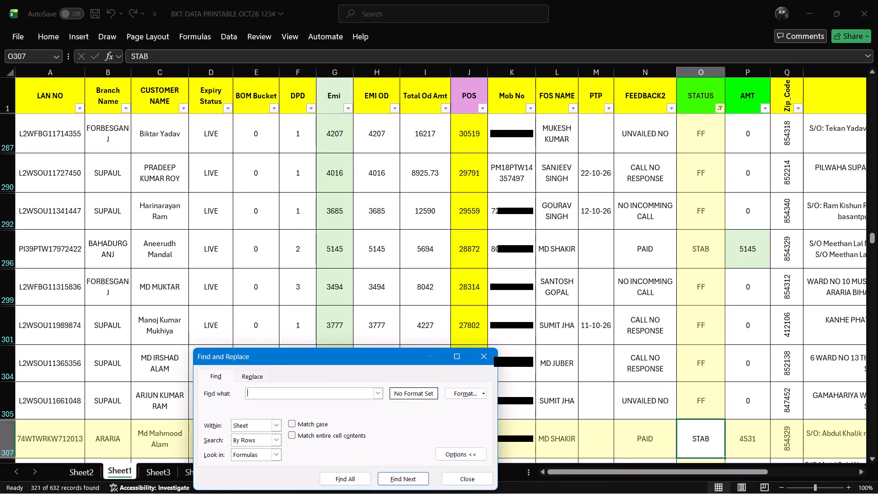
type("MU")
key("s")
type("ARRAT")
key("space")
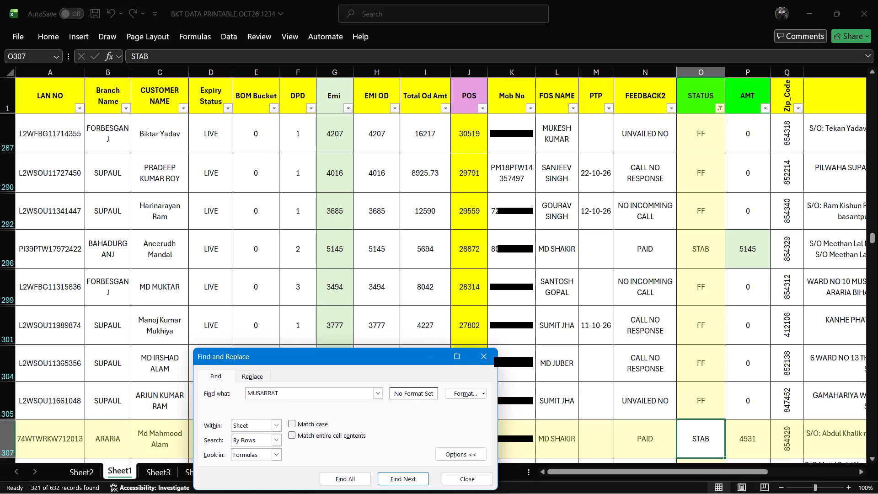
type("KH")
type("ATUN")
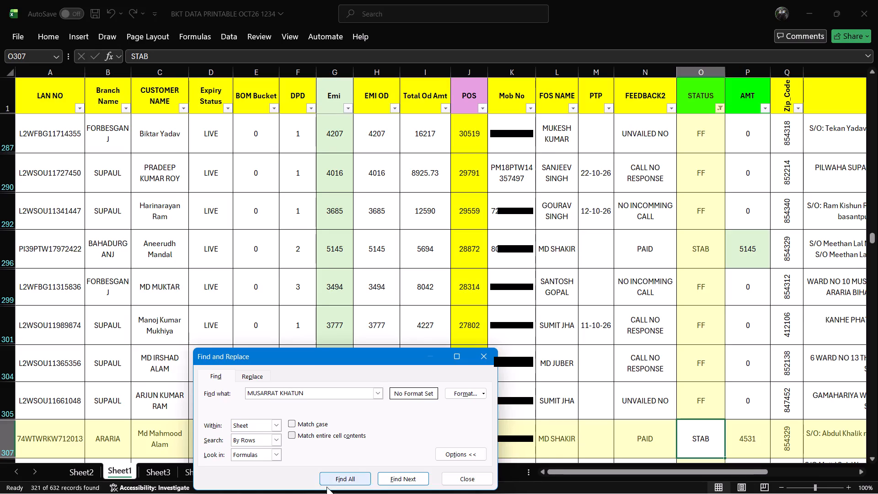
left_click(356, 477)
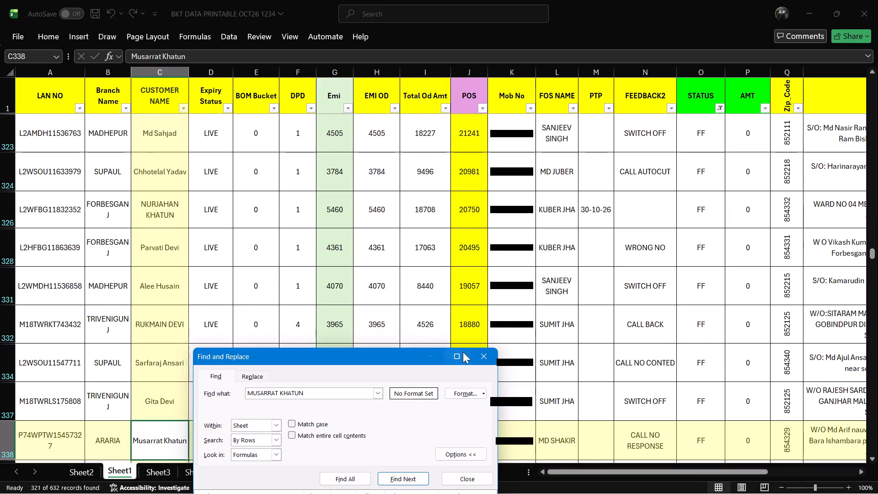
left_click(486, 354)
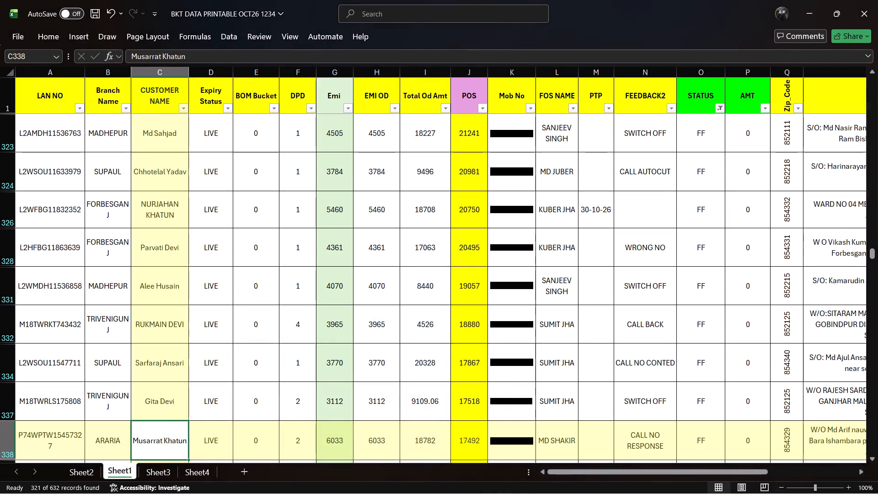
Set FEEDBACK2 to PAID and STATUS to STAB for the customer in row 338.
left_click(641, 443)
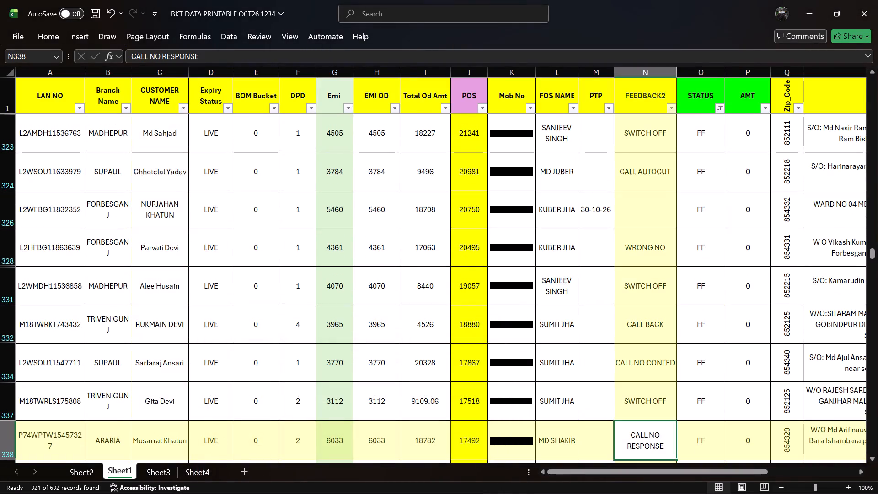
key("BackSpace")
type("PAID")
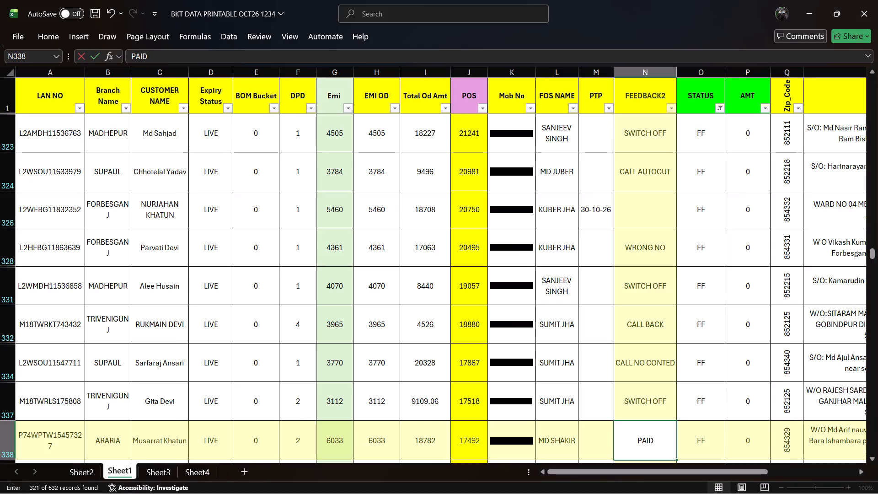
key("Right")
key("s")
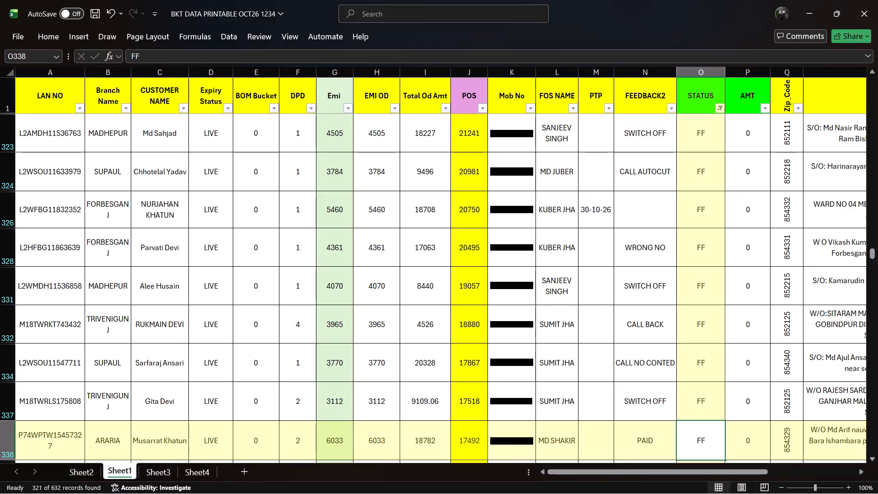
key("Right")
Copy the Emi value 6033 into AMT for the customer in row 338 and save the workbook.
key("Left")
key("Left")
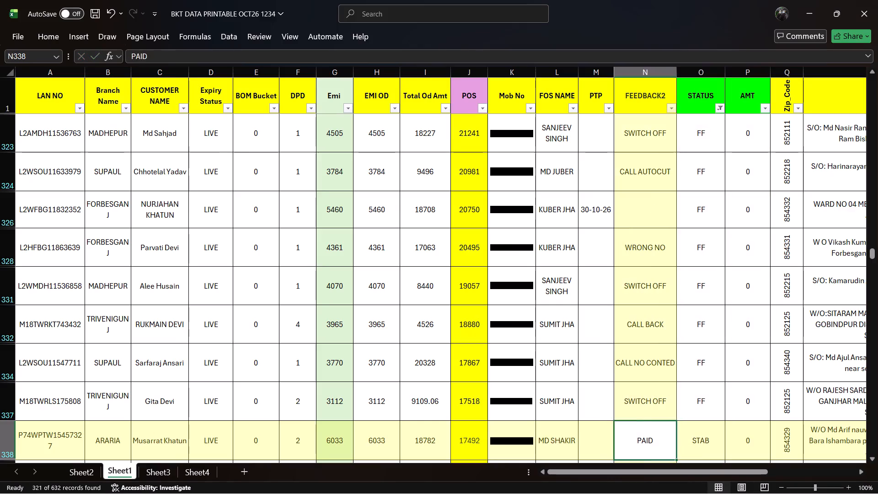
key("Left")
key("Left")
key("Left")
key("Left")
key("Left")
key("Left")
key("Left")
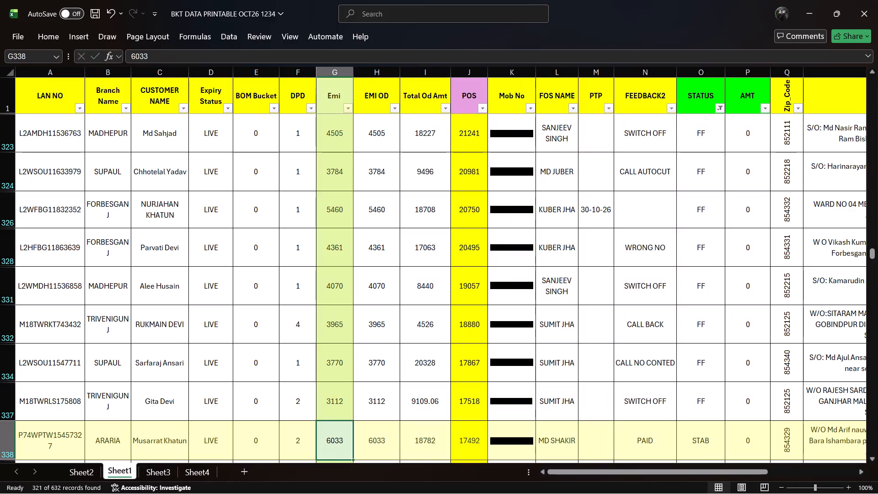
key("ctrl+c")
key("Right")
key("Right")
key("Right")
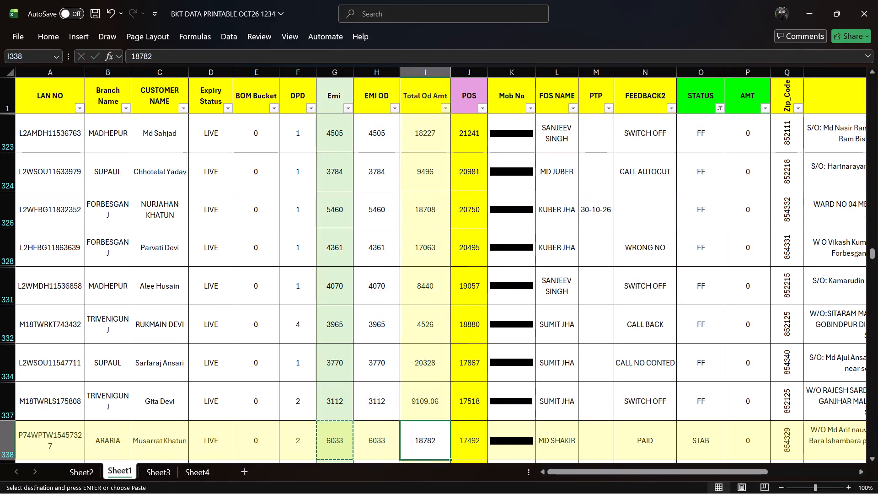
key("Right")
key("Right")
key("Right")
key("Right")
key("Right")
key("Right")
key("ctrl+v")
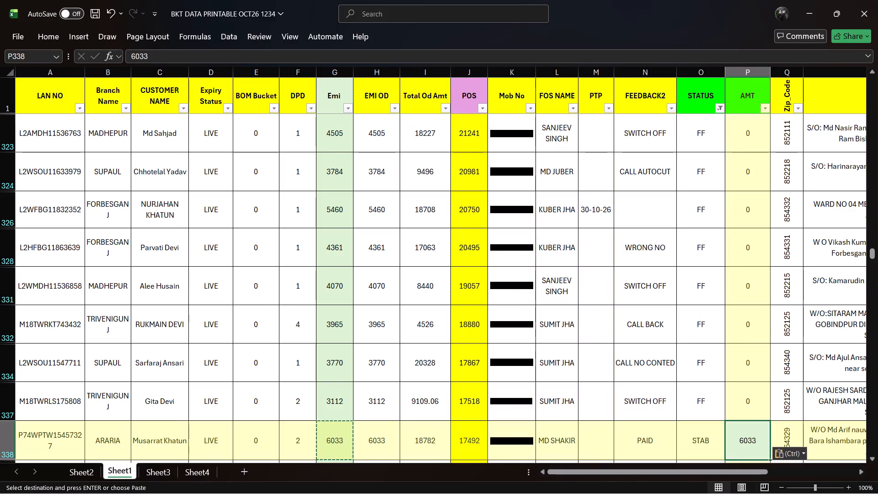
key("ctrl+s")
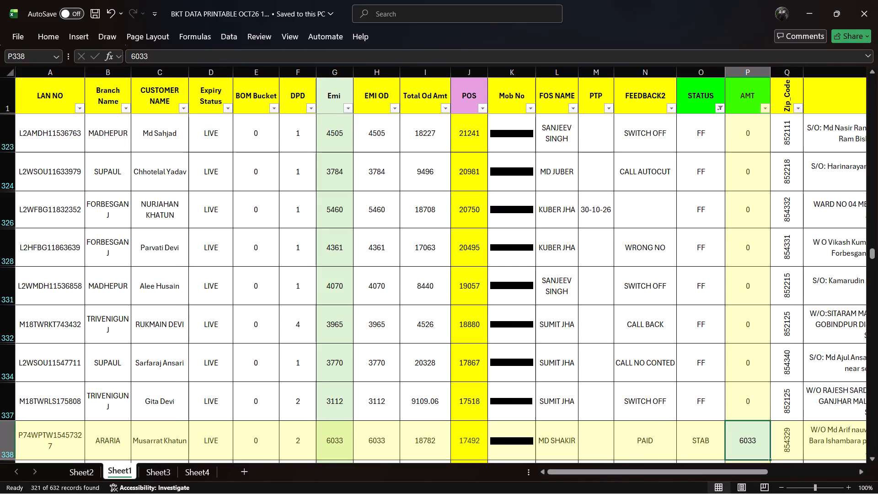
Search the sheet by customer name for Rajkumar's loan record and go to that row.
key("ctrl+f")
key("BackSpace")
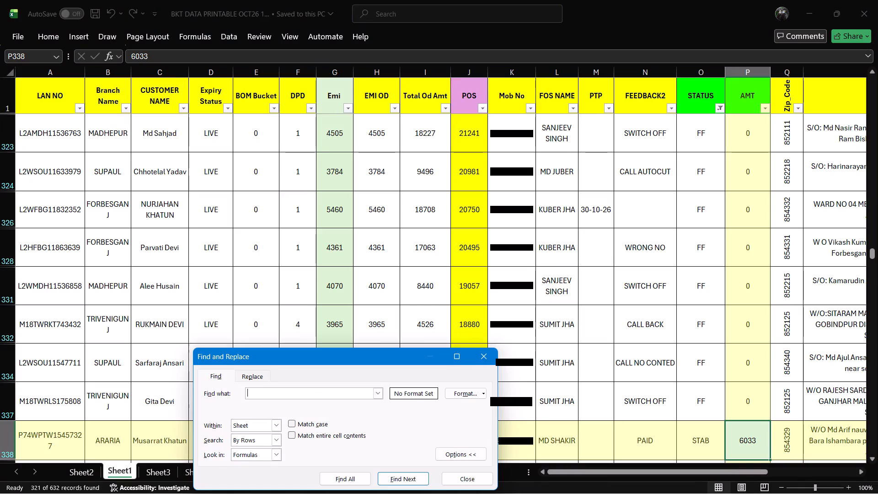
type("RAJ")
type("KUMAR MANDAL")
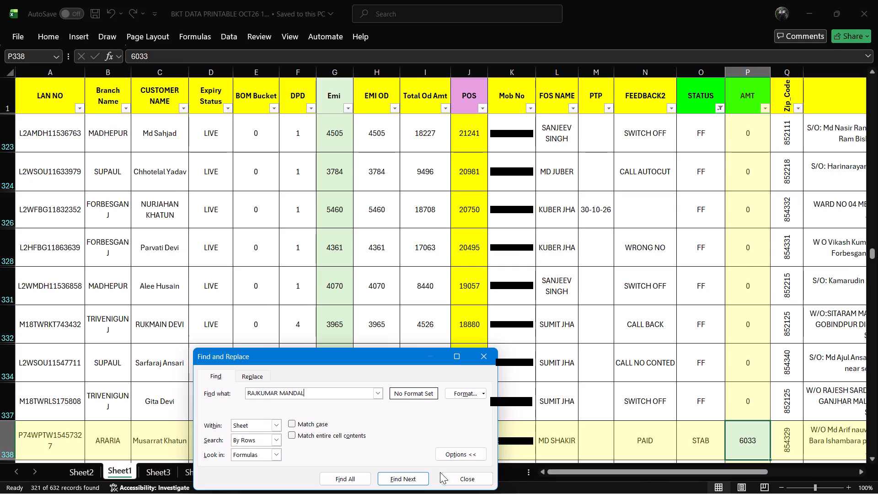
left_click(346, 477)
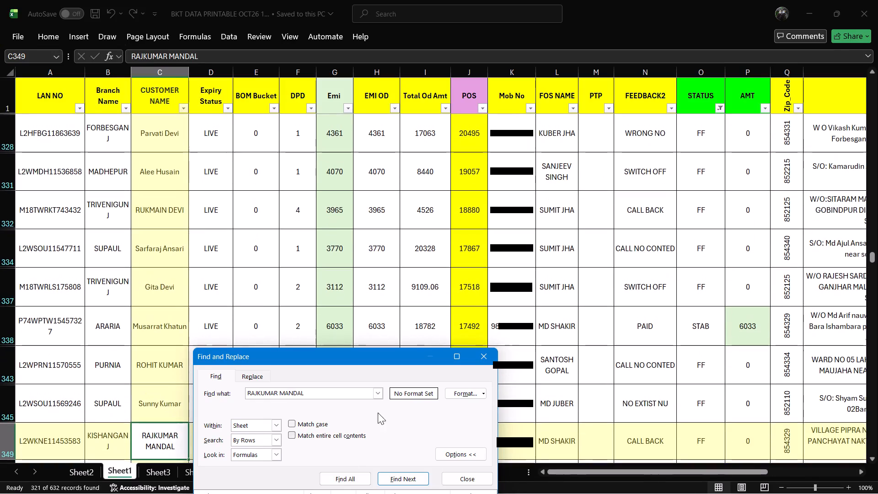
left_click(482, 355)
Set FEEDBACK2 to PAID and STATUS to STAB for the customer in row 349.
key("Right")
key("Right")
key("Right")
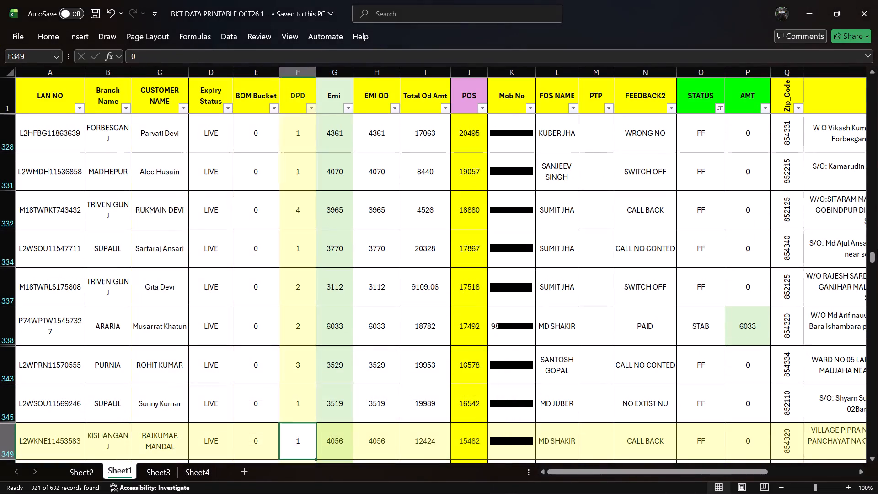
key("Right")
key("Right")
key("Right")
key("Right")
key("Right")
key("Right")
key("Right")
key("Right")
key("BackSpace")
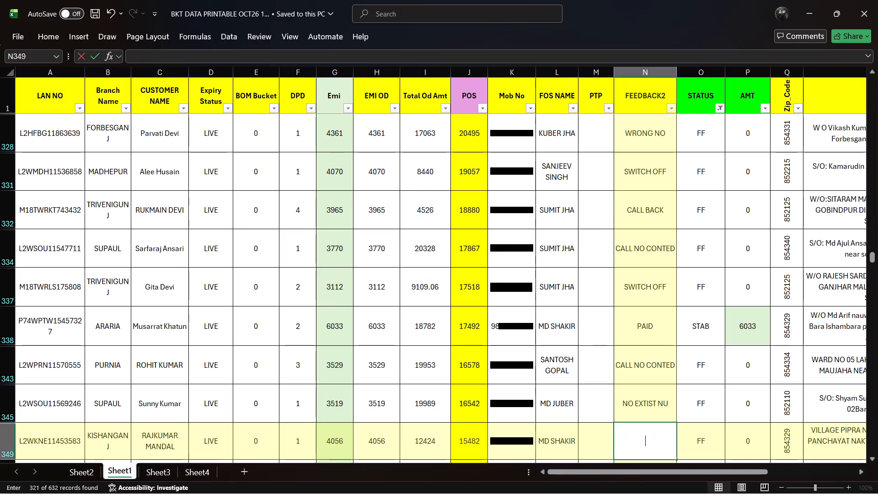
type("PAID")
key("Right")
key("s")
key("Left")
Copy the Emi value 4056 into AMT for the customer in row 349 and save the workbook.
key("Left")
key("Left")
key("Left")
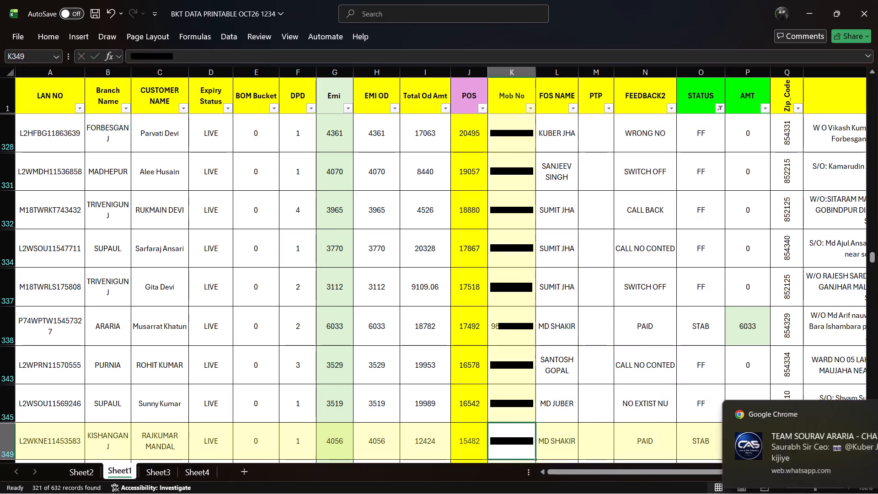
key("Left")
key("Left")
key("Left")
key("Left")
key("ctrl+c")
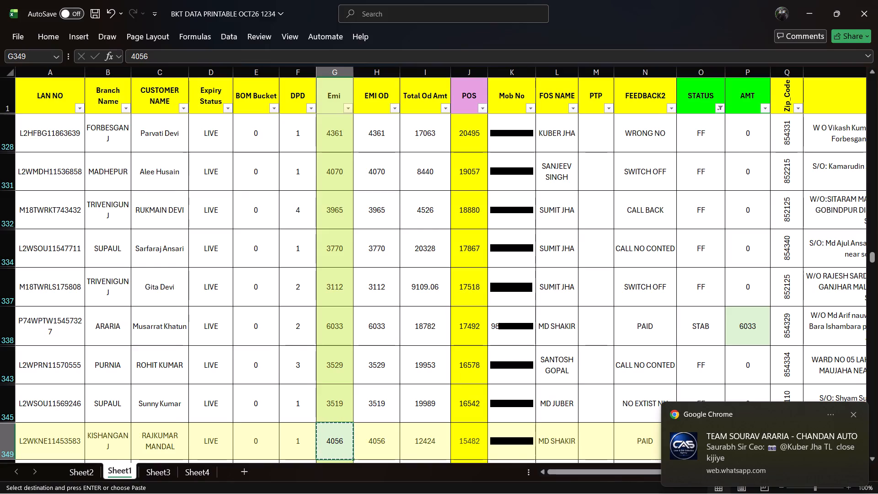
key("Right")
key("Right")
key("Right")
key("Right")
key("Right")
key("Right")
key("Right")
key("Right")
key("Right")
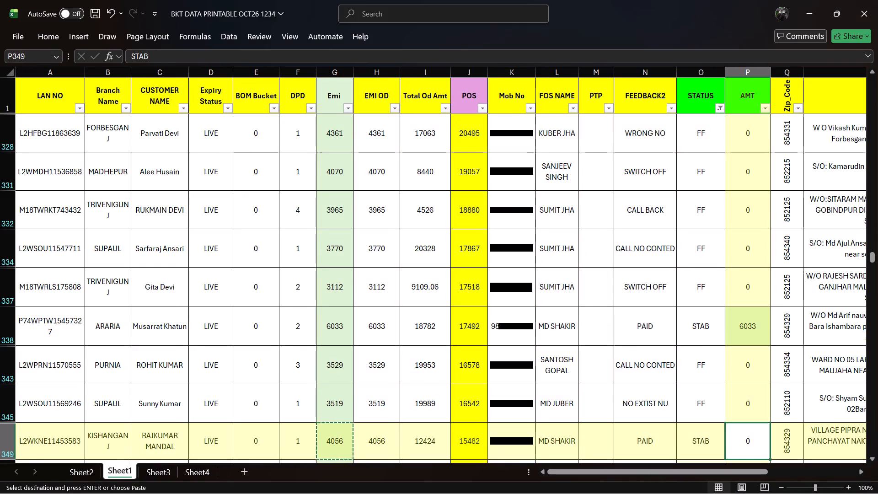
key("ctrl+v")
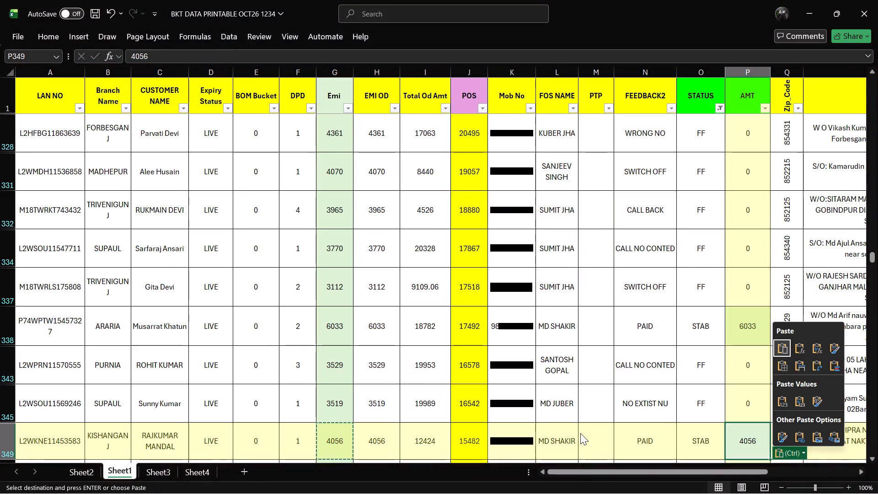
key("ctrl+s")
left_click(634, 350)
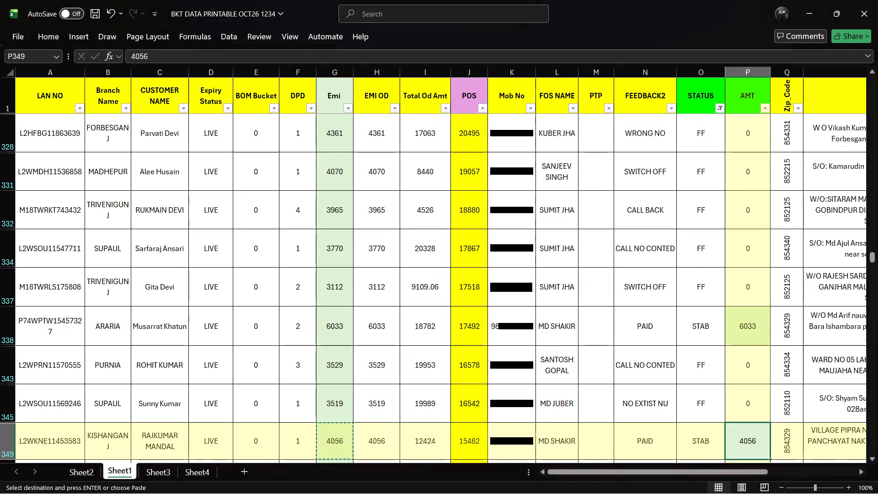
key("ctrl+s")
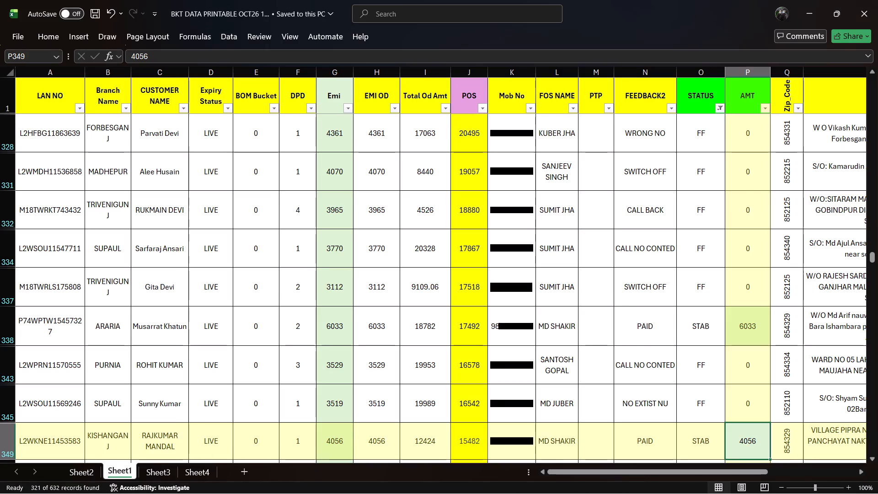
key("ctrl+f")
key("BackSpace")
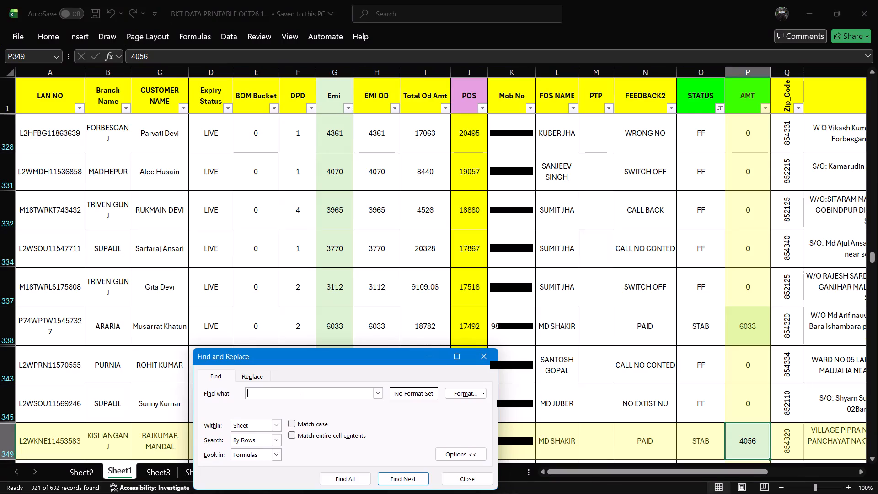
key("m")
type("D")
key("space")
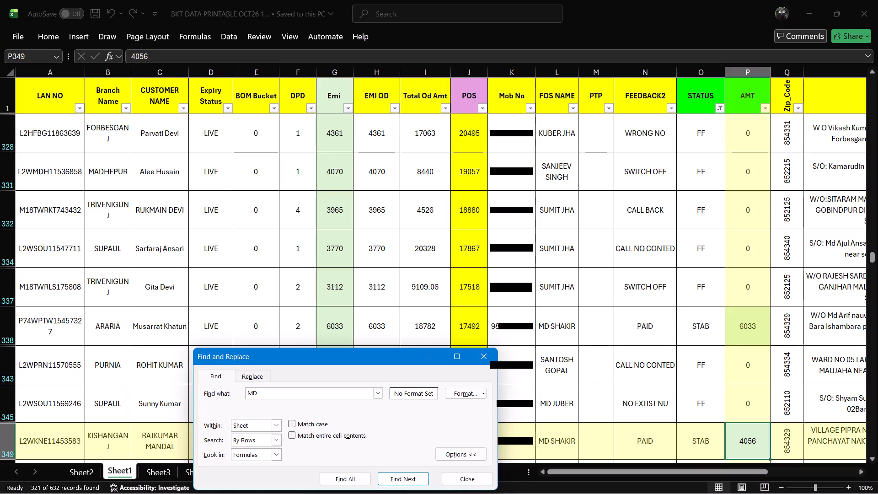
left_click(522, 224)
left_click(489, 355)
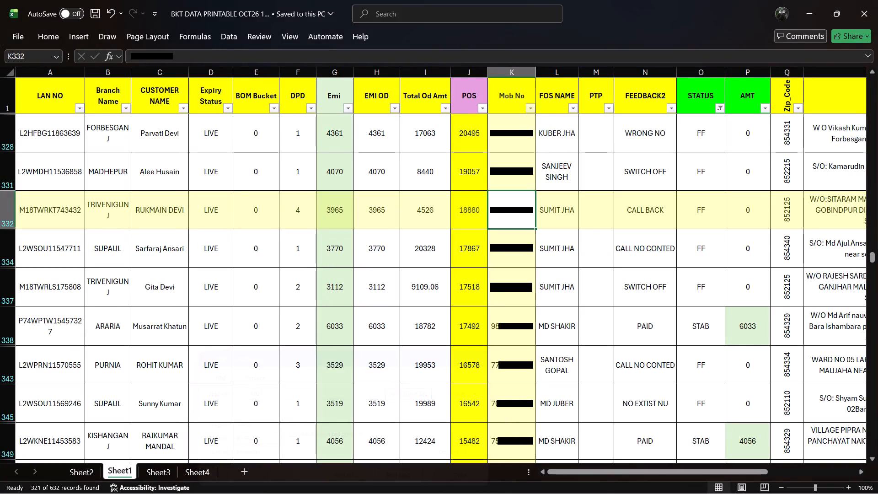
Filter the FOS NAME column to show only Shakir's records, narrowing the name list with MD.
left_click(573, 110)
left_click(480, 252)
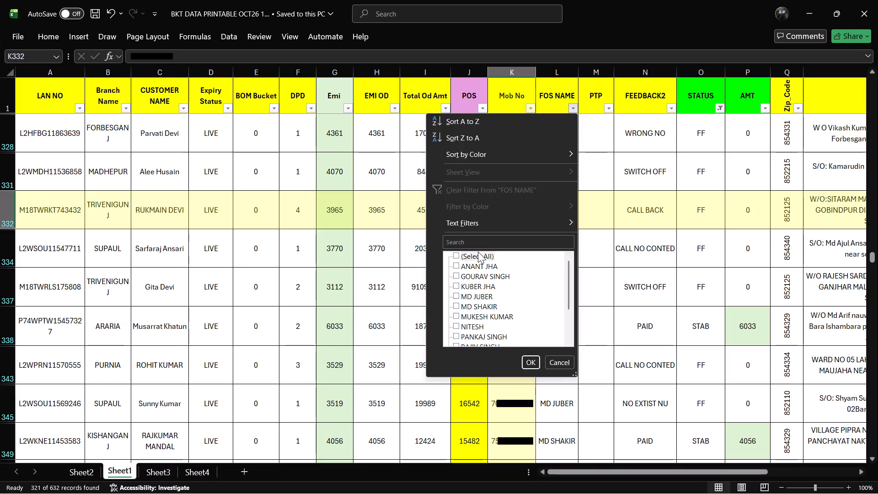
left_click(457, 240)
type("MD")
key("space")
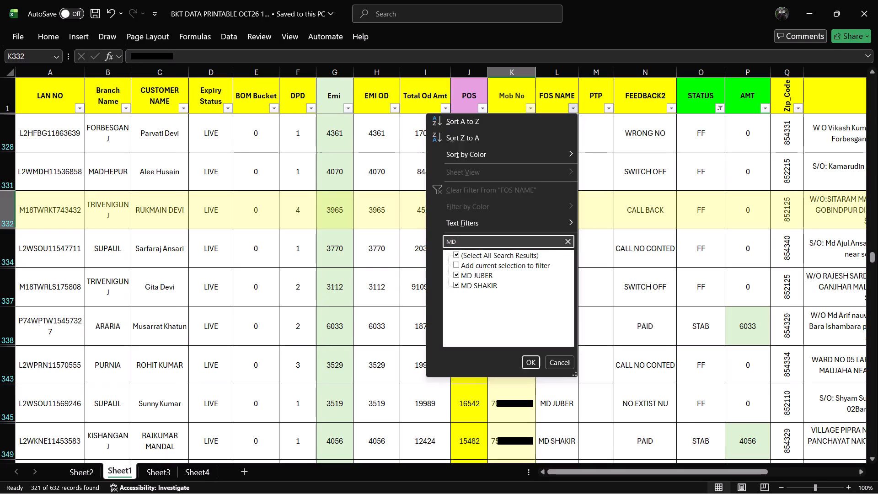
left_click(473, 274)
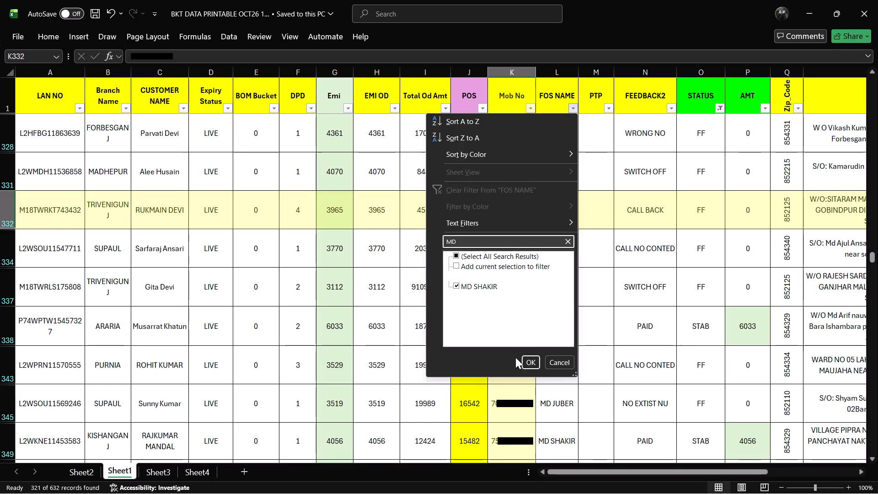
left_click(535, 360)
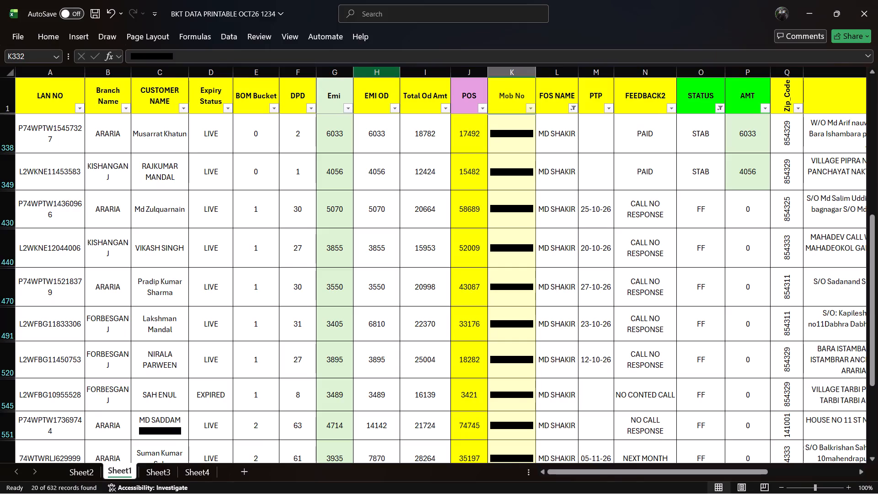
Look through the customer names in Shakir's filtered records for the customers who have paid.
left_click(163, 126)
key("Down")
key("Down")
key("Down")
key("Down")
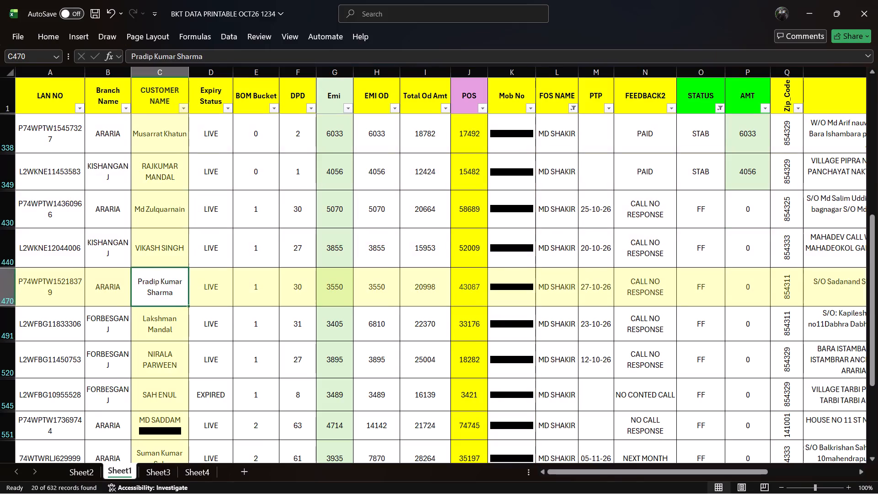
key("Down")
key("Down")
key("Down")
key("Down")
key("Down")
key("Down")
key("Down")
key("Down")
key("Down")
key("Down")
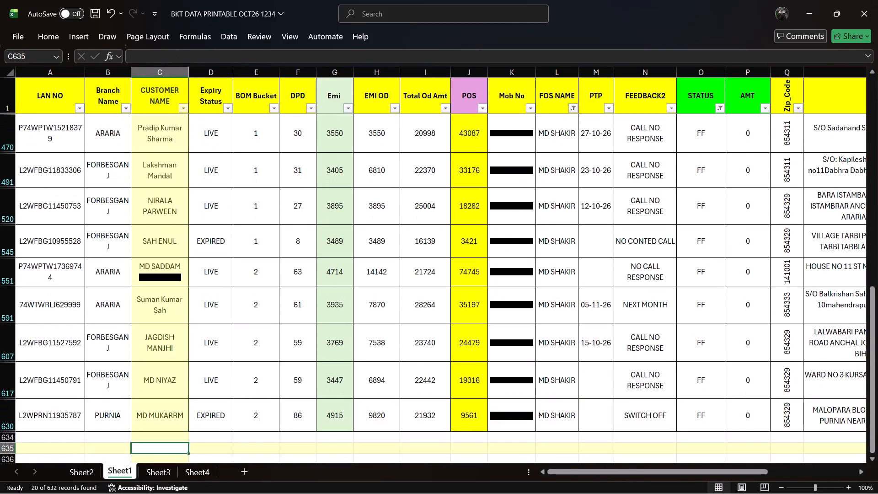
key("Up")
key("Up")
key("Up")
key("Up")
key("Up")
key("Up")
key("Up")
key("Up")
key("Up")
key("Up")
key("Up")
key("Up")
key("Up")
key("Up")
key("Up")
key("Up")
key("Up")
key("Up")
key("Up")
key("Up")
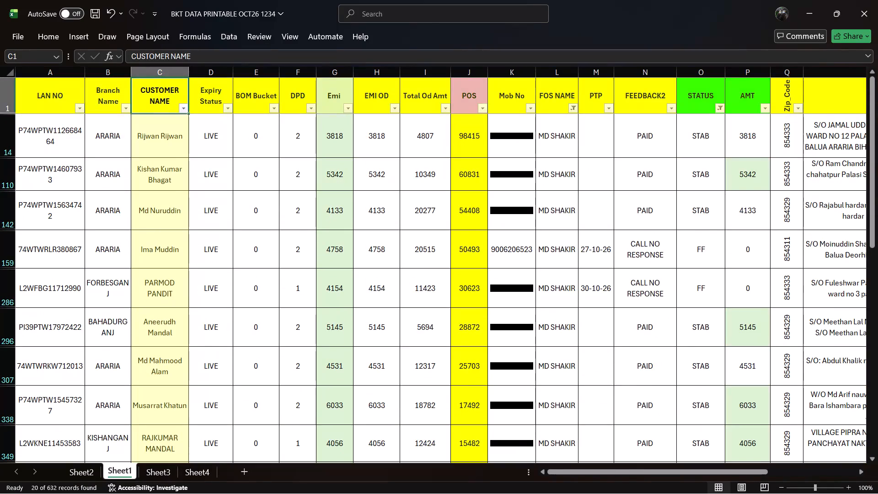
key("Down")
key("Down")
key("Down")
key("Down")
key("Down")
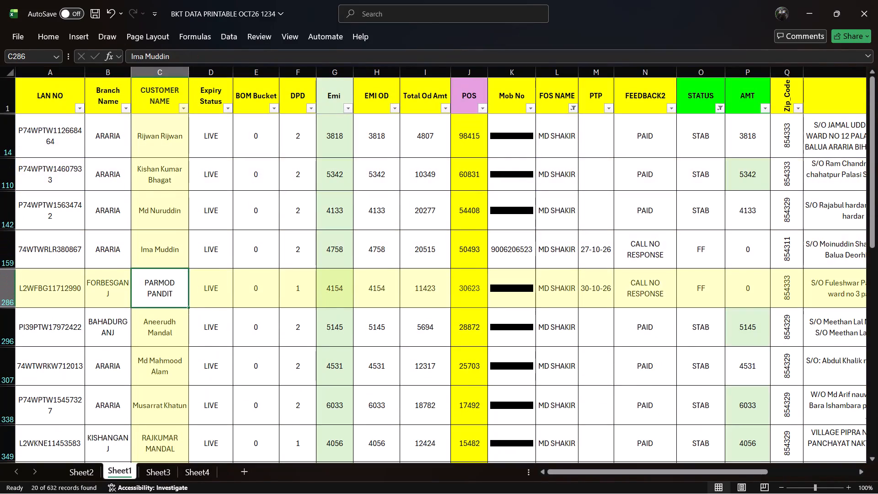
key("Down")
key("Down")
key("Down")
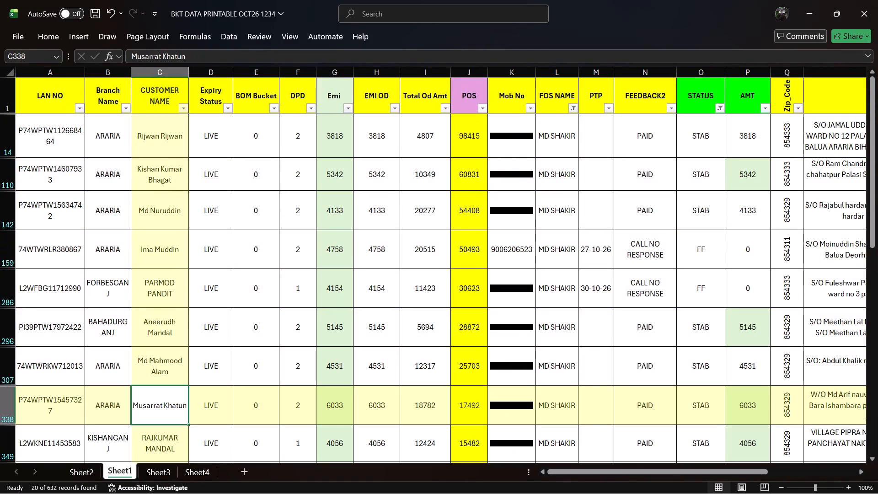
key("Down")
key("Down")
key("Down")
key("Down")
key("Down")
key("Down")
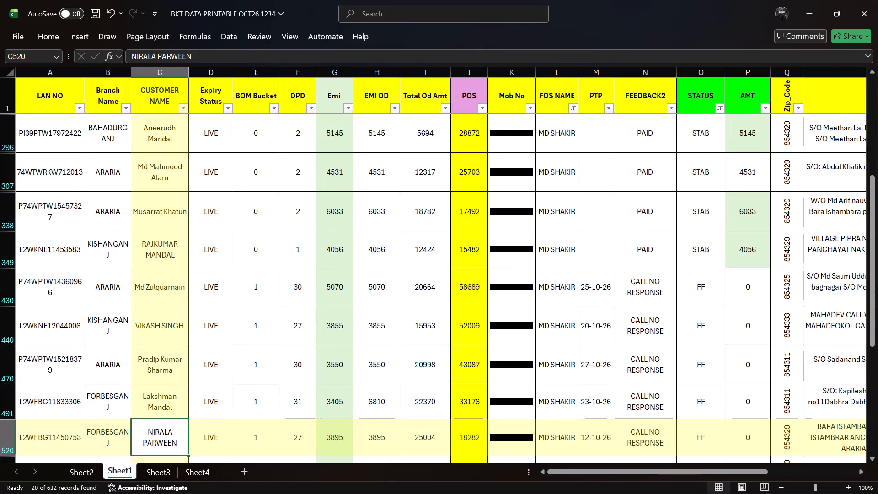
Clear the PTP date for the customer in row 430.
left_click(163, 284)
key("Right")
key("Right")
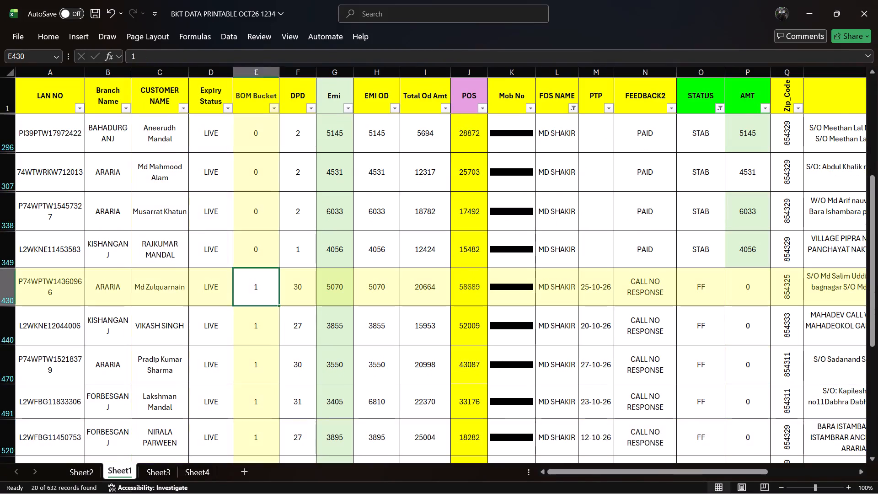
key("Right")
key("Right")
key("Right")
key("Right")
key("Right")
key("Right")
key("Right")
key("Right")
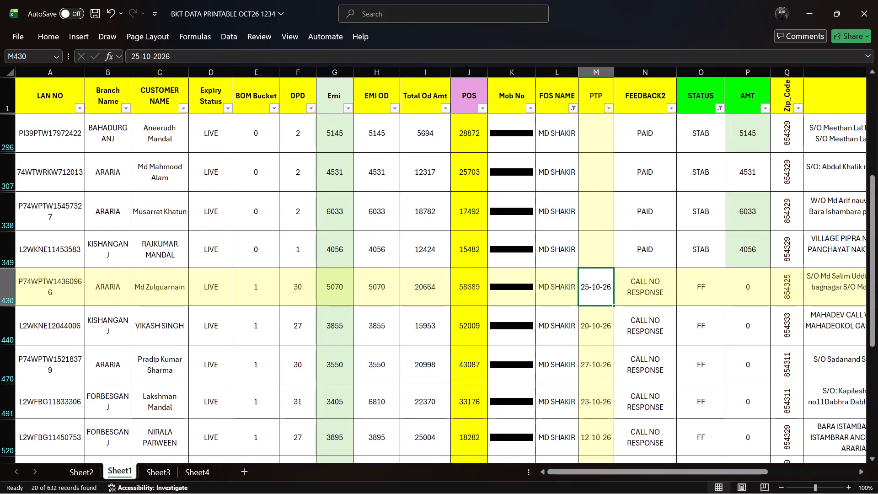
key("BackSpace")
key("Right")
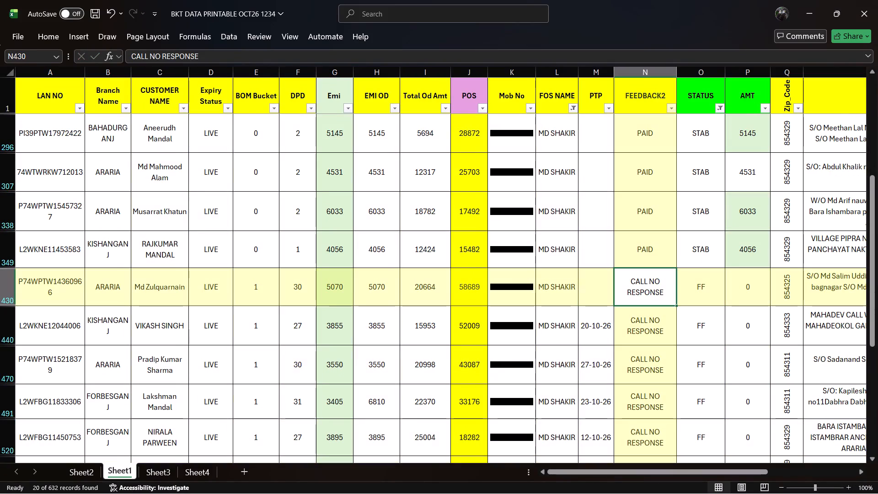
Set FEEDBACK2 to PAID and STATUS to STAB for the customer in row 430.
key("BackSpace")
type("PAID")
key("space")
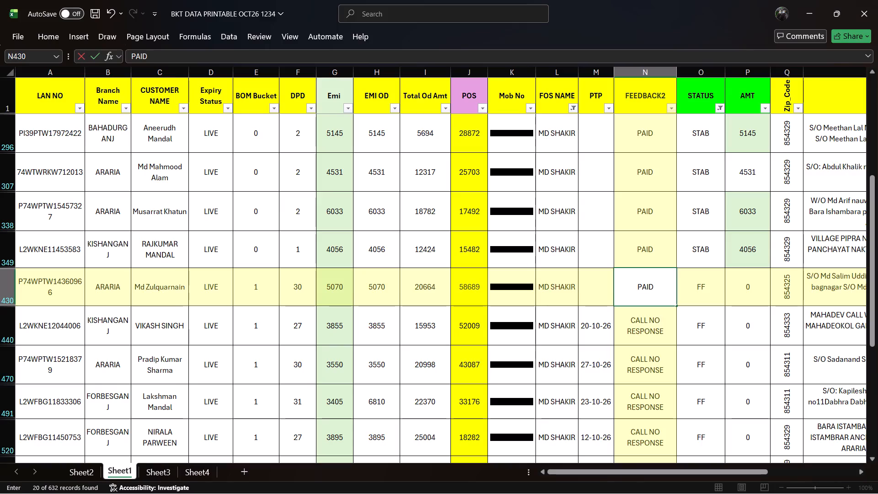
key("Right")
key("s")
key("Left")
Copy the Emi value 5070 into AMT for the customer in row 430 and save the workbook.
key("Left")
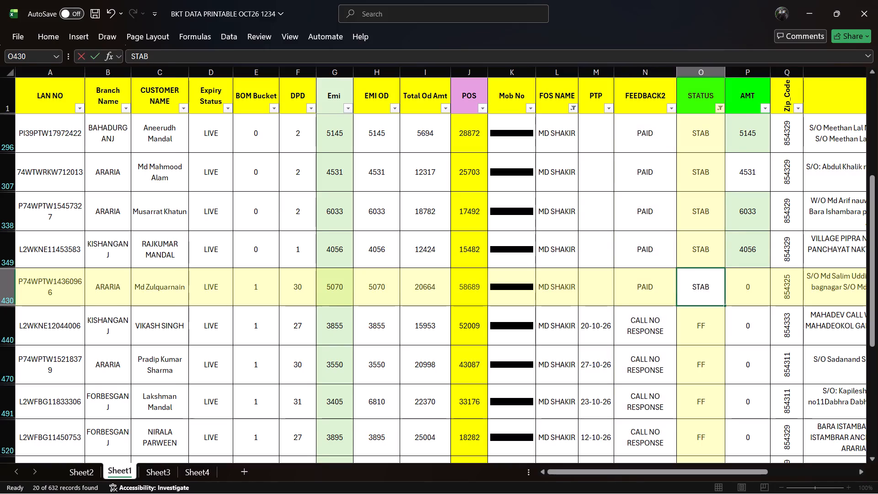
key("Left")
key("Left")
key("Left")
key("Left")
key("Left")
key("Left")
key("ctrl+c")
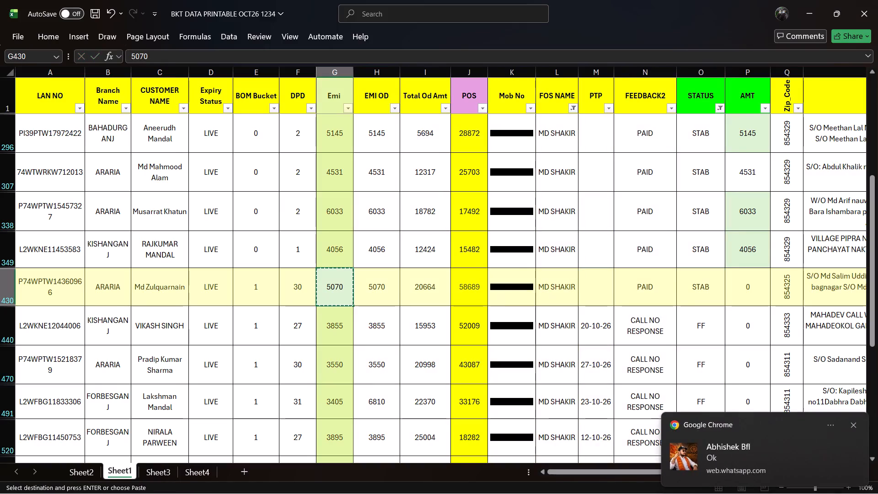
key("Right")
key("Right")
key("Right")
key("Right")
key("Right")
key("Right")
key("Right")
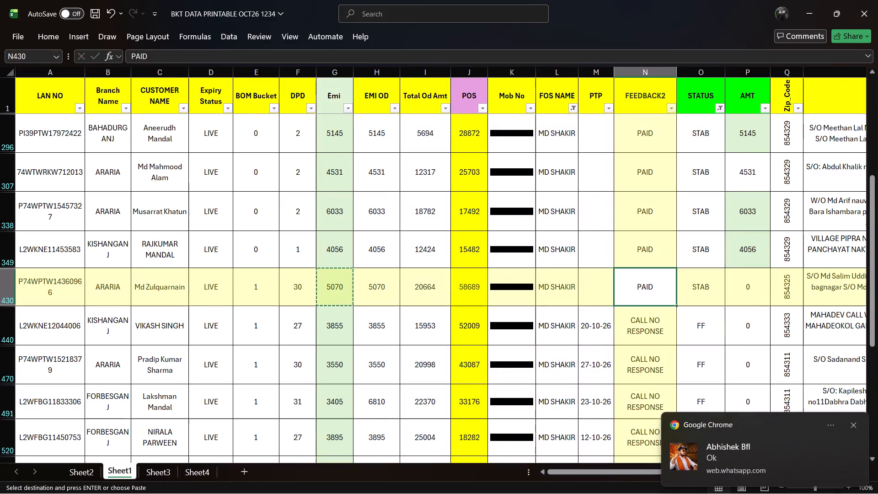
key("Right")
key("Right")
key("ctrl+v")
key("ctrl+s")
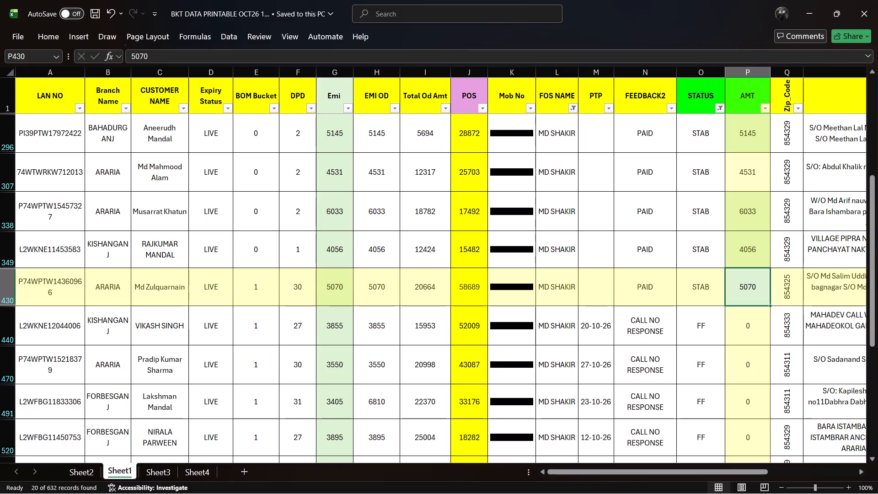
Clear the PTP date for the customer in row 470.
left_click(166, 142)
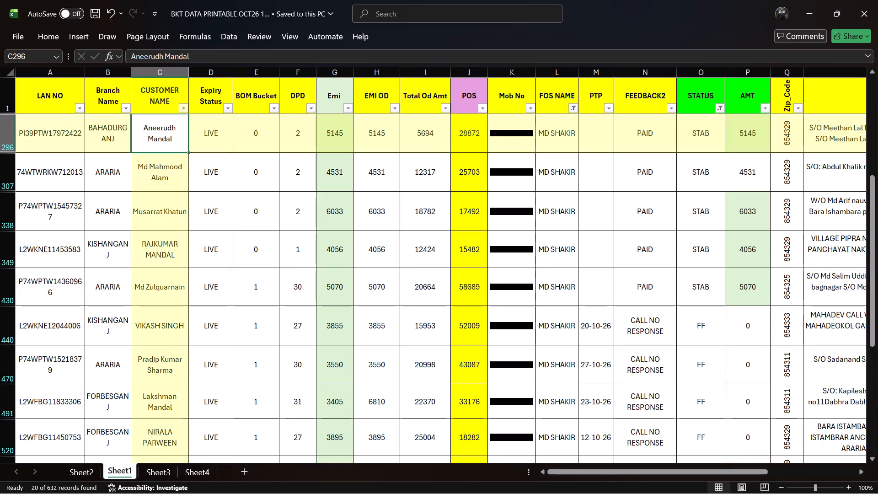
key("Down")
key("Down")
key("Down")
key("Down")
key("Down")
key("Down")
key("Down")
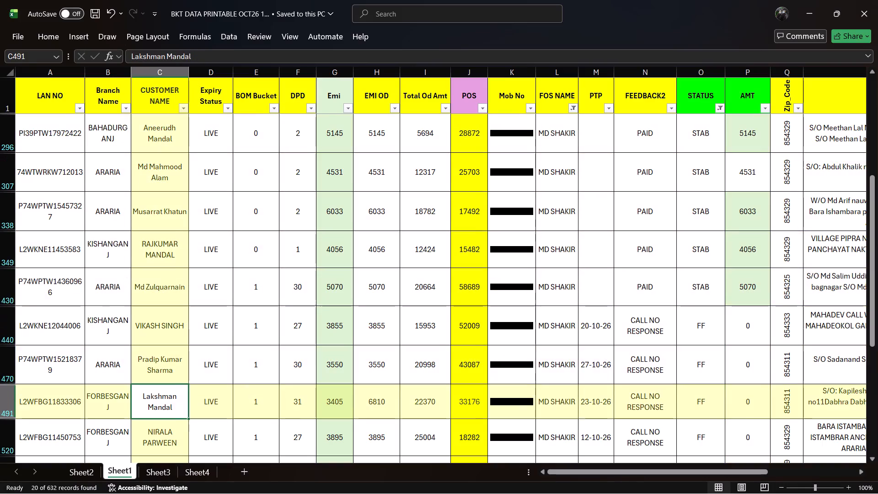
key("Up")
key("Right")
key("Right")
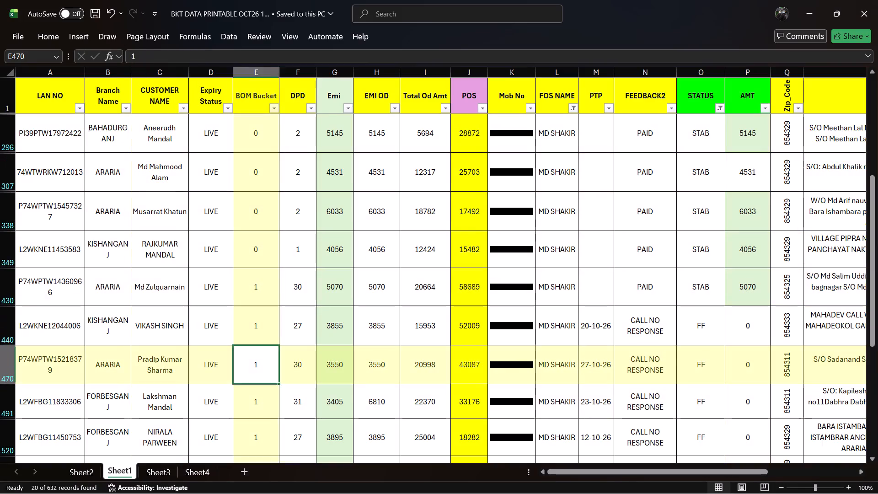
key("Right")
key("Right")
key("Right")
key("Right")
key("Right")
key("Right")
key("Right")
key("Right")
key("BackSpace")
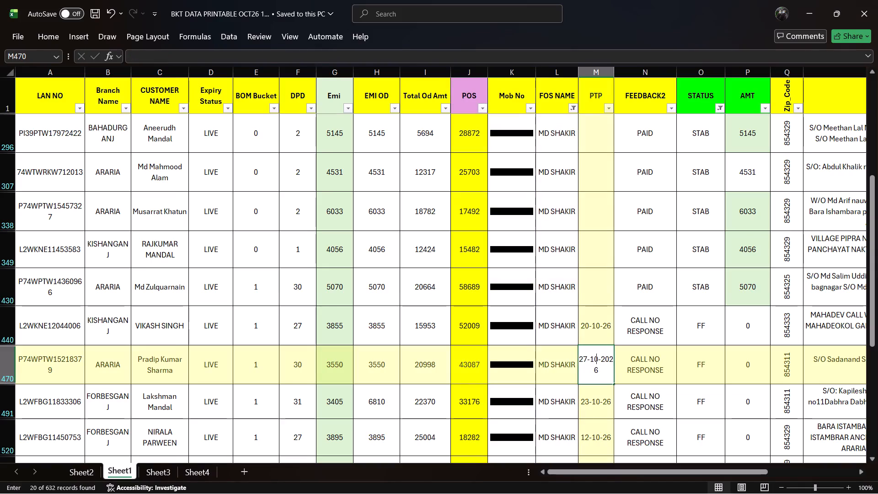
key("Right")
Set FEEDBACK2 to PAID and STATUS to STAB for the customer in row 470.
key("BackSpace")
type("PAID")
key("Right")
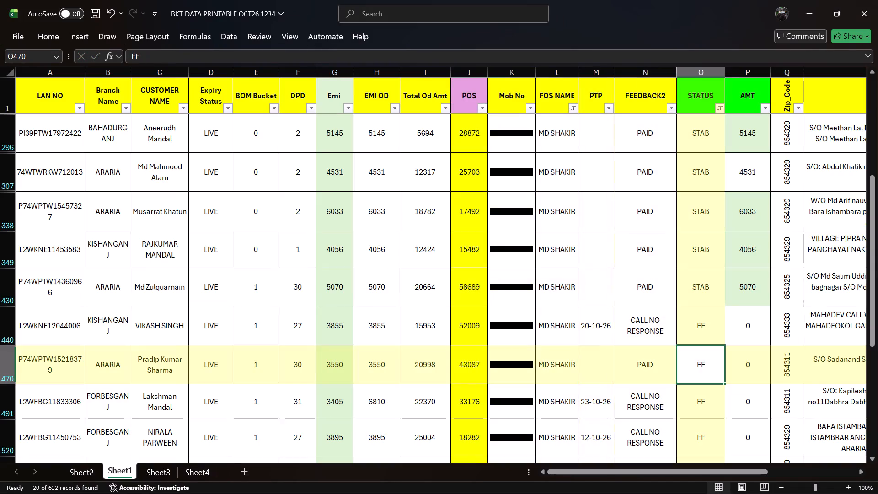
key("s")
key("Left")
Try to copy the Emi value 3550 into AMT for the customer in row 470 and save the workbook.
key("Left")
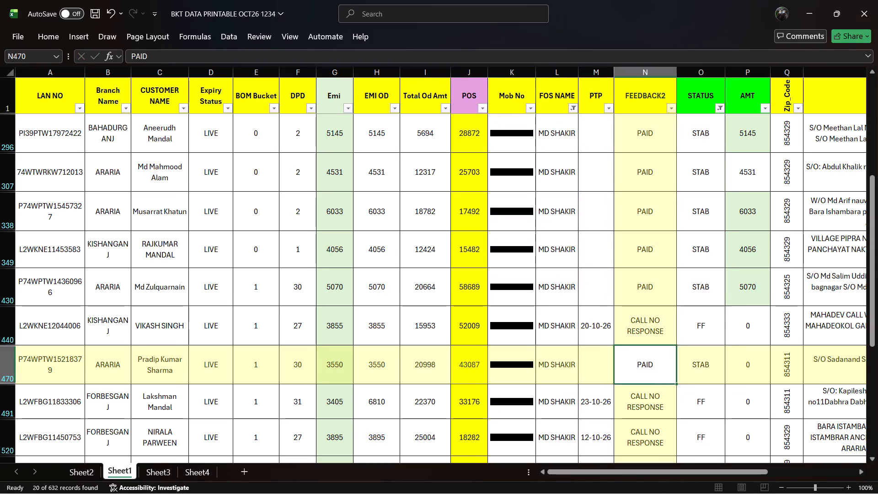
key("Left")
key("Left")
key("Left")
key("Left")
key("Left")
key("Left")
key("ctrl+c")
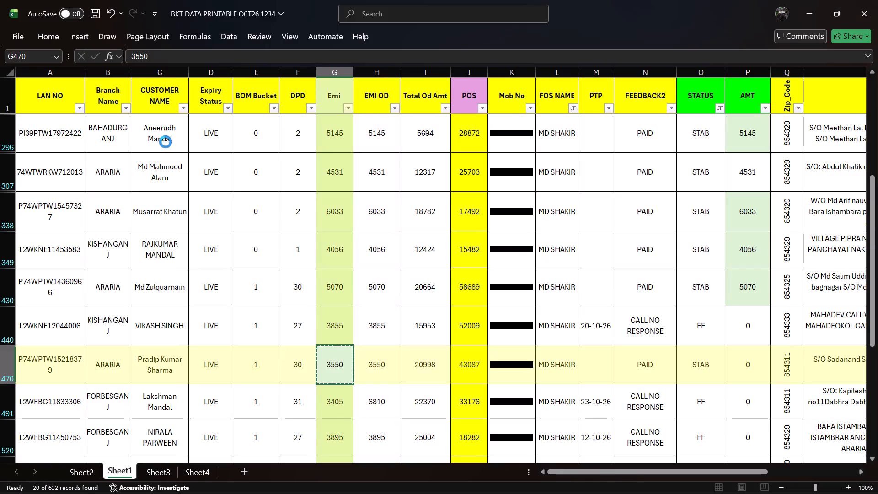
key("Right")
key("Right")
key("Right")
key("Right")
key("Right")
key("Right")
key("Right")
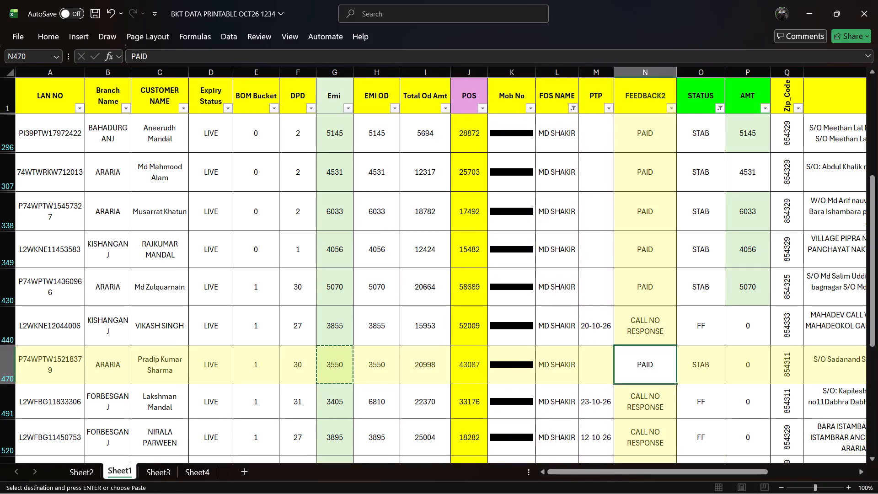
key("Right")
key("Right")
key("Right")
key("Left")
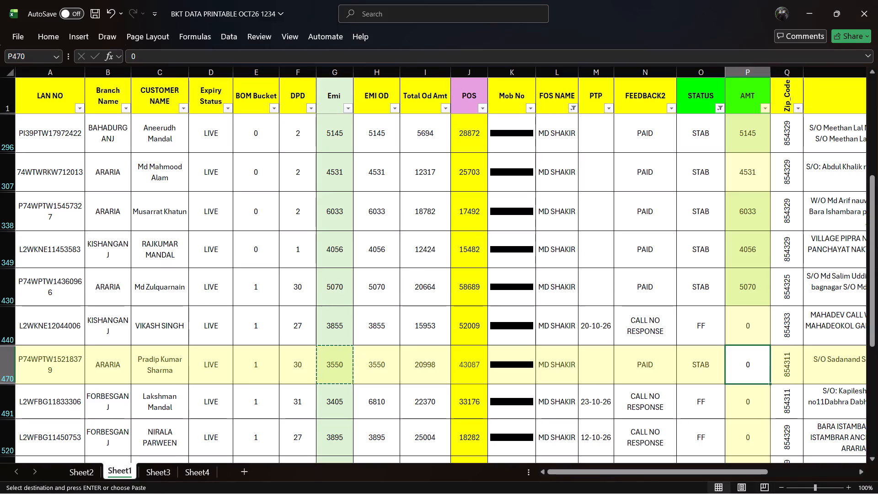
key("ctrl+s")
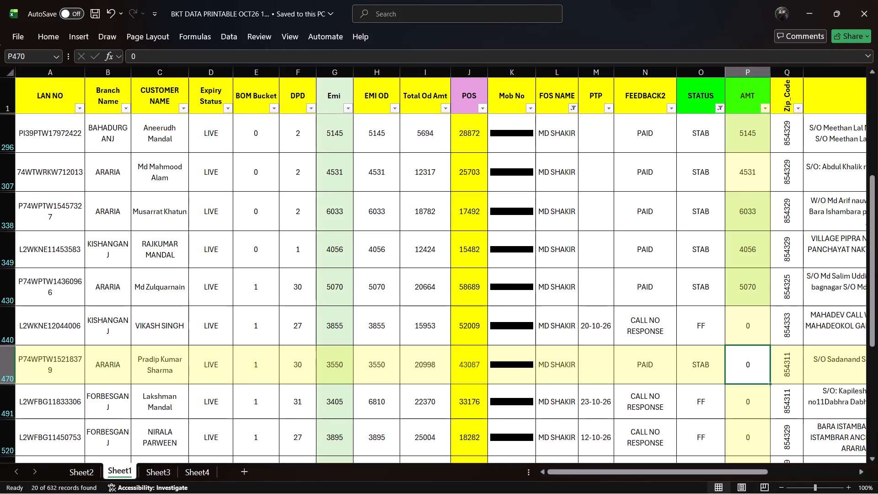
Copy the Emi value 3550 into AMT for the customer in row 470 and save the workbook.
left_click(348, 368)
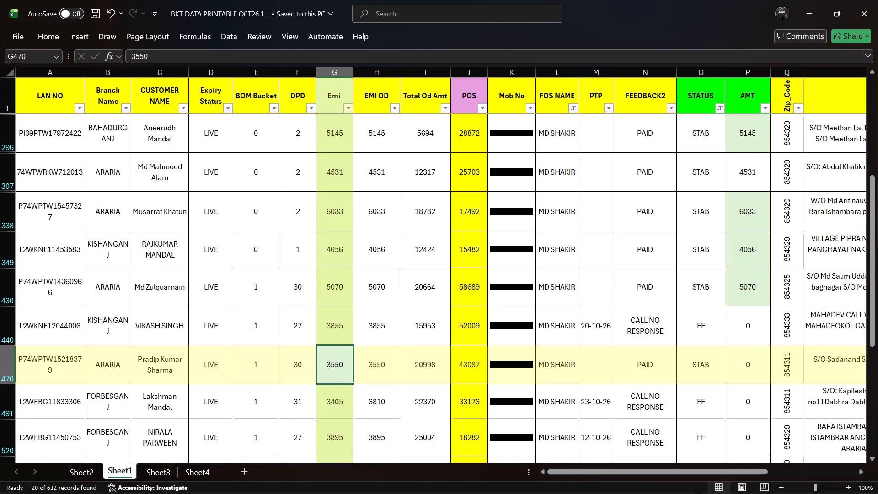
key("ctrl+c")
left_click(747, 374)
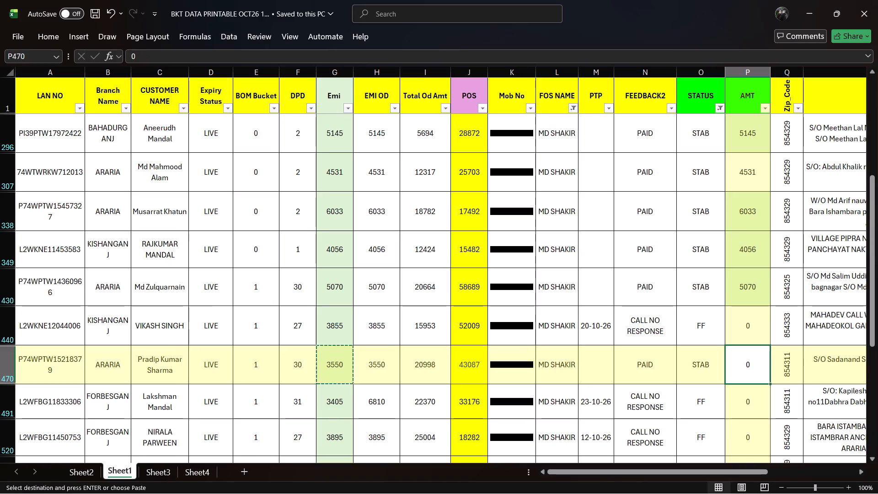
key("ctrl+v")
key("ctrl+s")
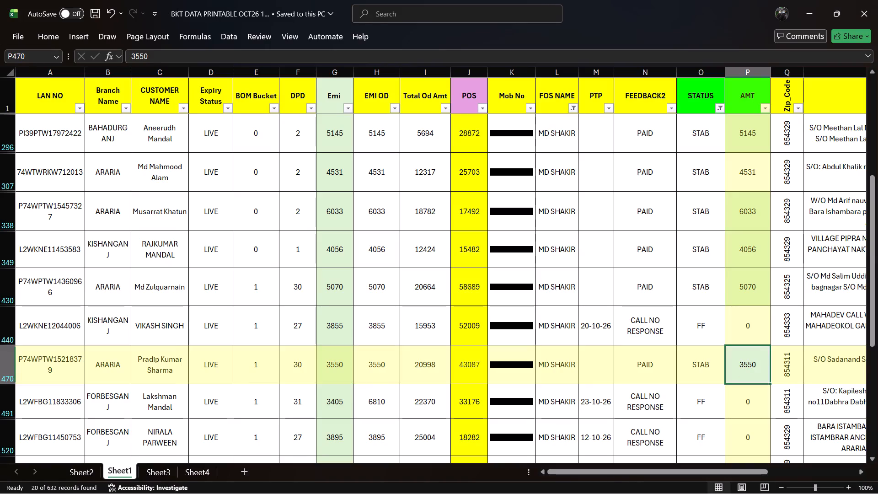
key("Left")
key("Left")
key("Left")
key("Left")
key("Left")
key("Left")
key("Left")
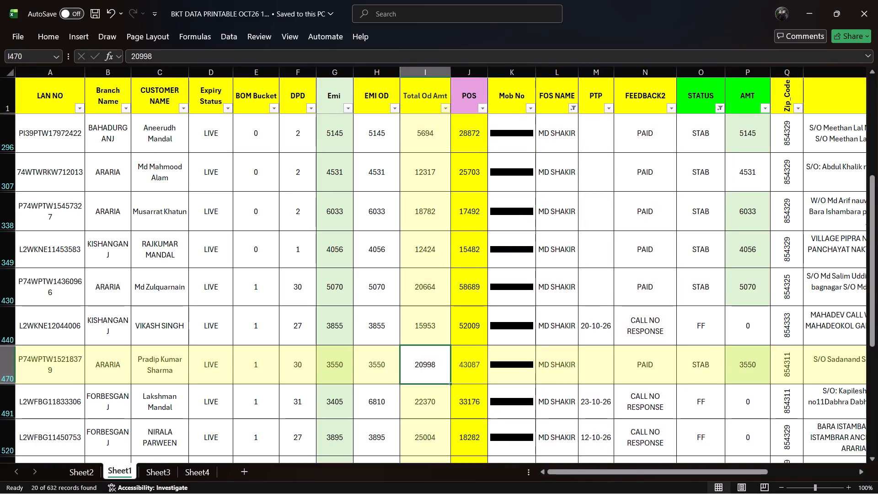
key("ctrl+s")
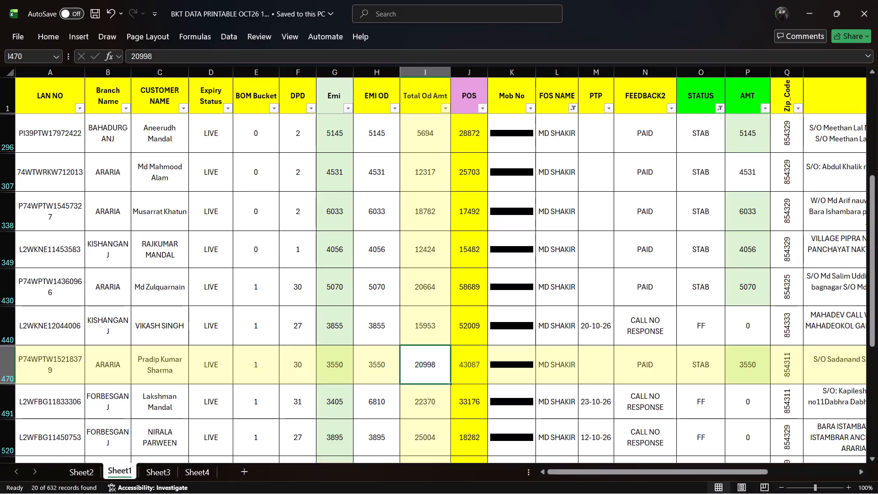
Clear the PTP date for the customer in row 520.
left_click(178, 429)
key("Right")
key("Right")
key("Right")
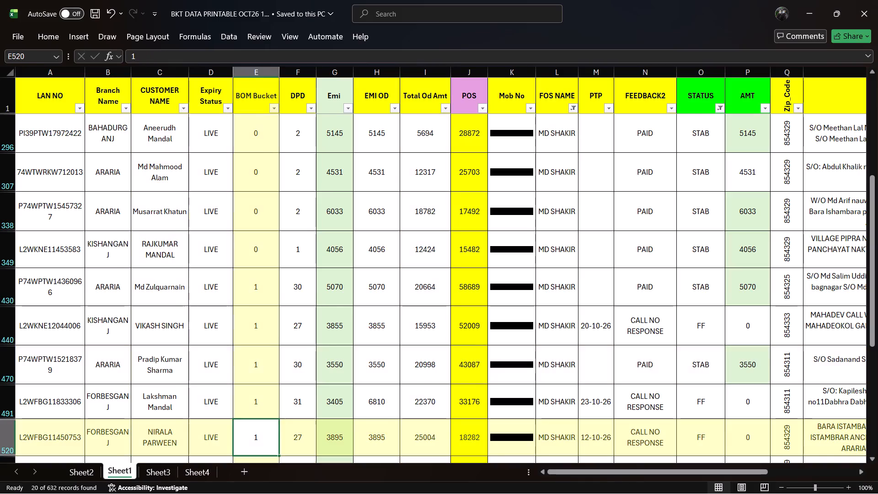
key("Right")
key("Right")
key("Right")
key("Right")
key("Right")
key("Right")
key("Right")
key("BackSpace")
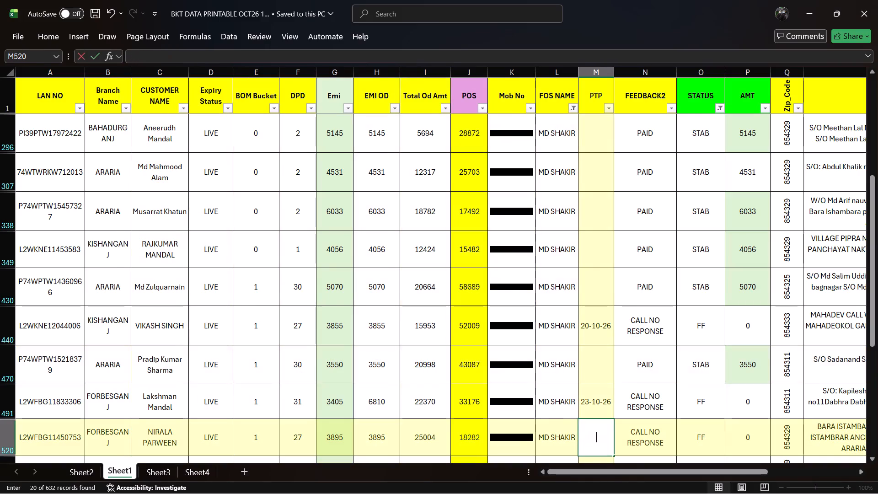
Set FEEDBACK2 to PAID and STATUS to STAB for the customer in row 520.
key("Right")
key("Right")
key("BackSpace")
key("Left")
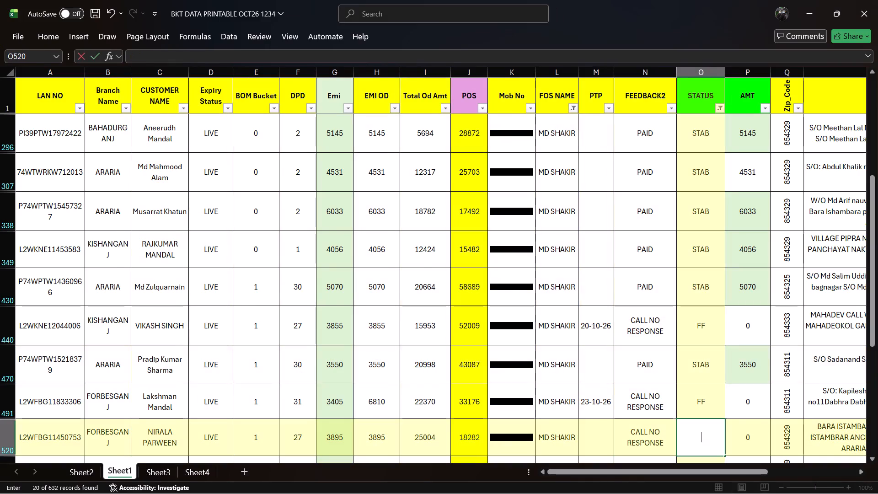
key("BackSpace")
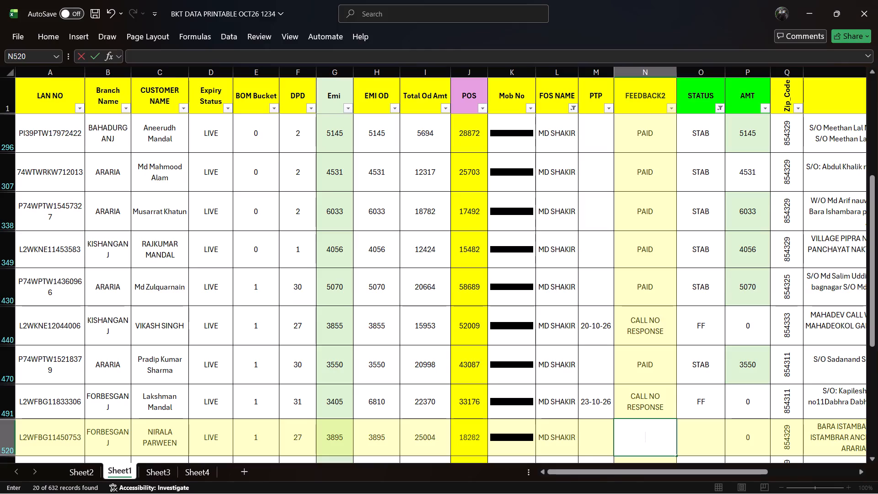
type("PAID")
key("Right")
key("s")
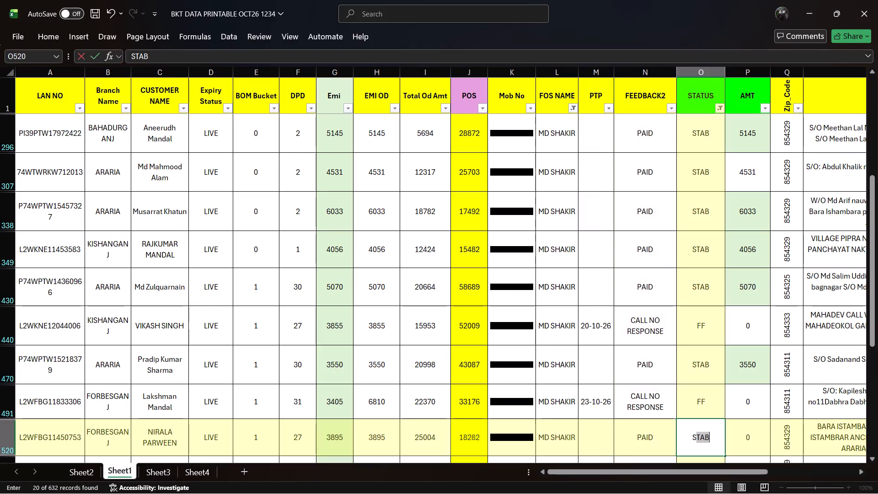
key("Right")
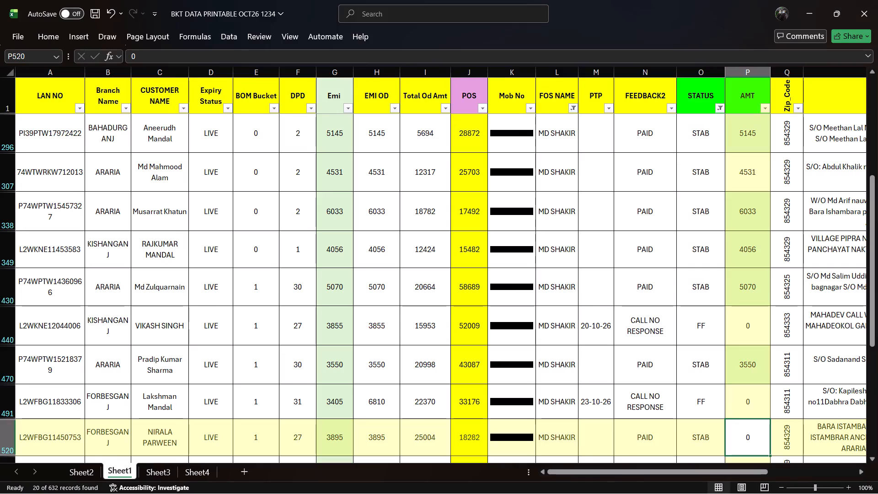
Copy the Emi value 3895 into AMT for the customer in row 520, save the workbook and dismiss the chat notification.
left_click(336, 441)
key("ctrl+c")
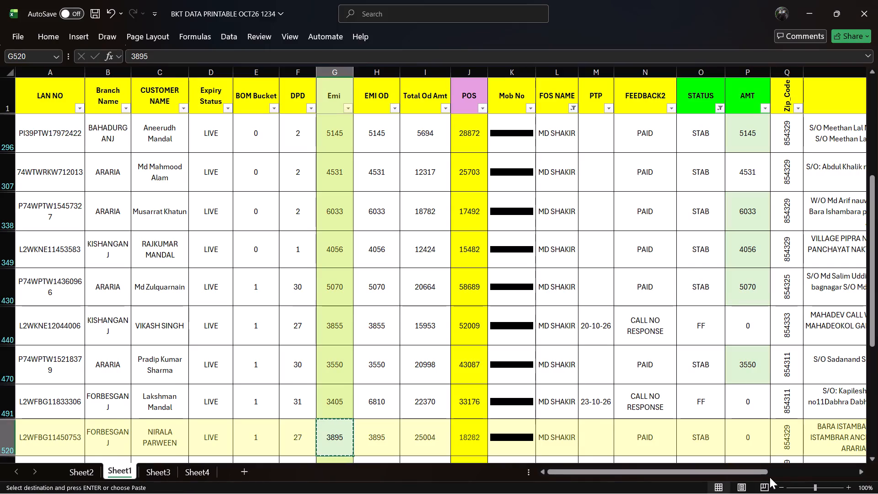
left_click(750, 433)
key("ctrl+v")
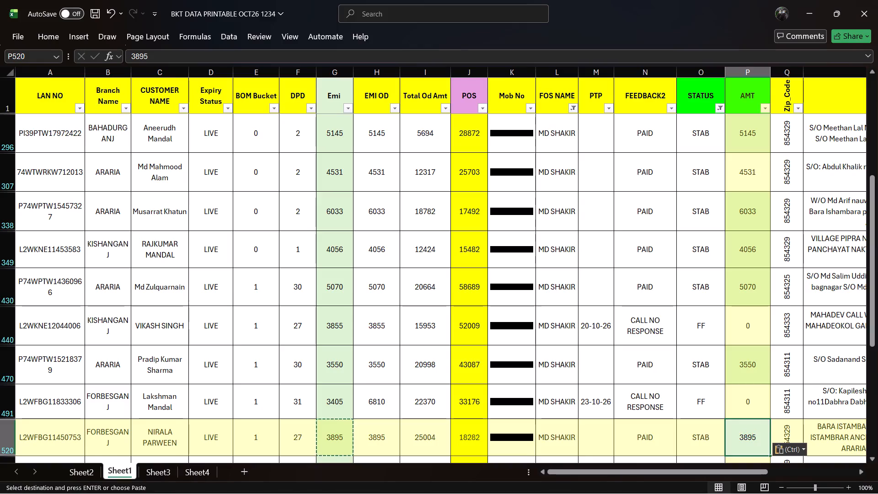
key("ctrl+s")
key("ctrl+s")
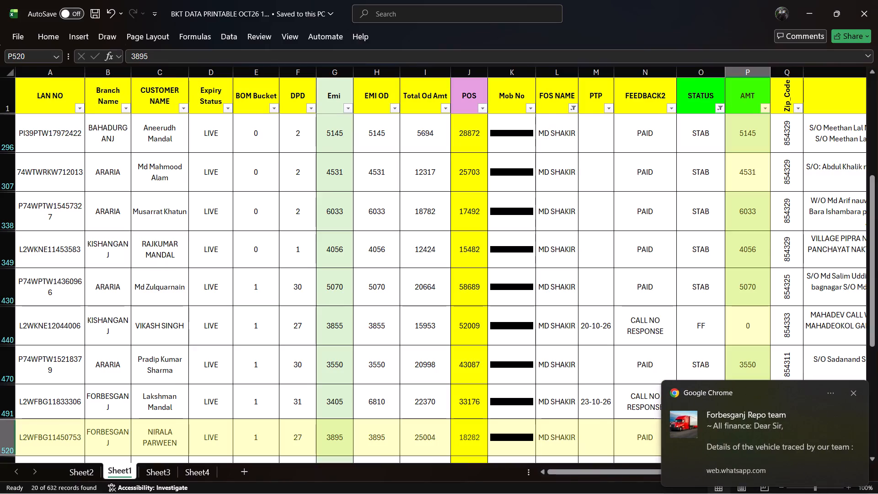
left_click(854, 392)
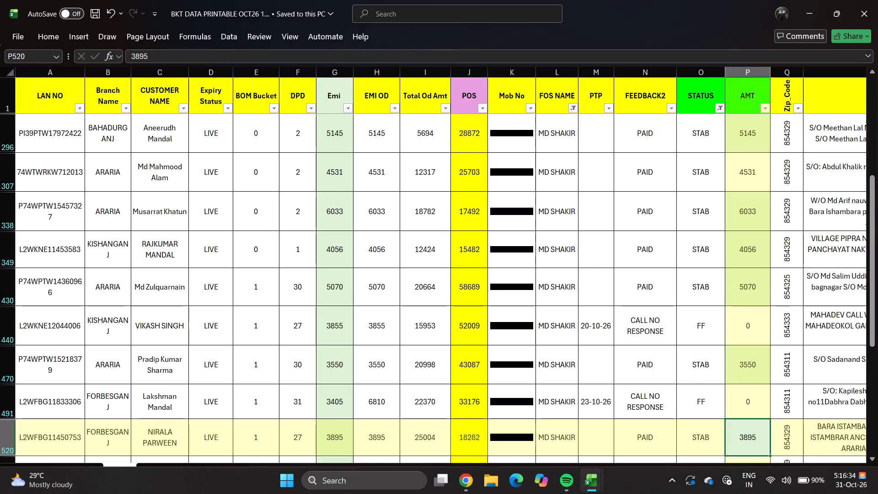
Set FEEDBACK2 to PAID and STATUS to STAB for the customer in row 617.
left_click(156, 430)
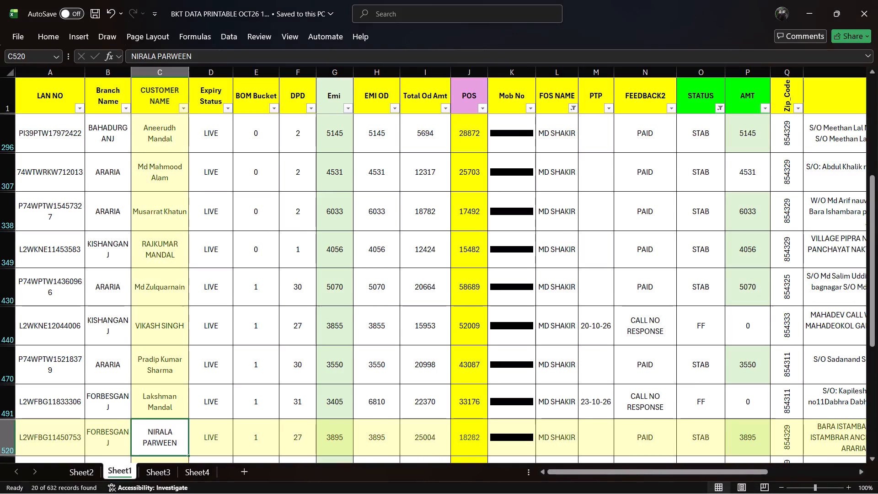
key("Down")
key("Down")
key("Down")
key("Down")
key("Down")
key("Down")
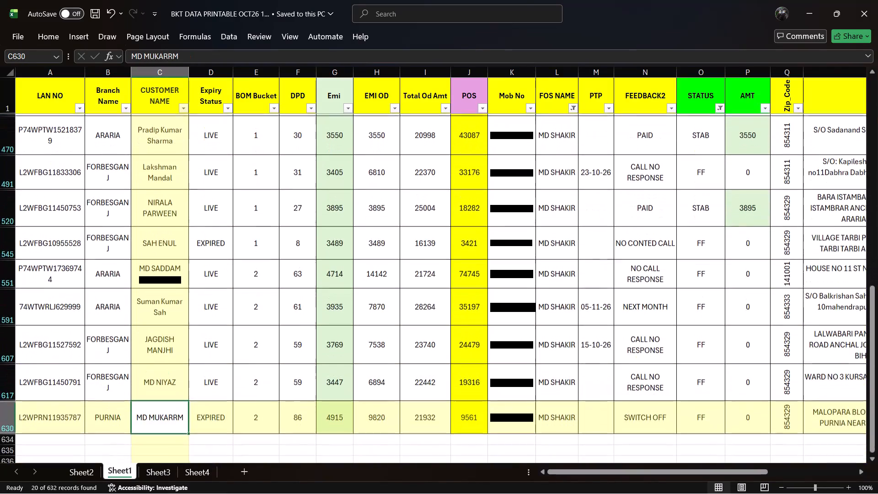
key("Up")
key("Right")
key("Right")
key("Right")
key("Right")
key("Right")
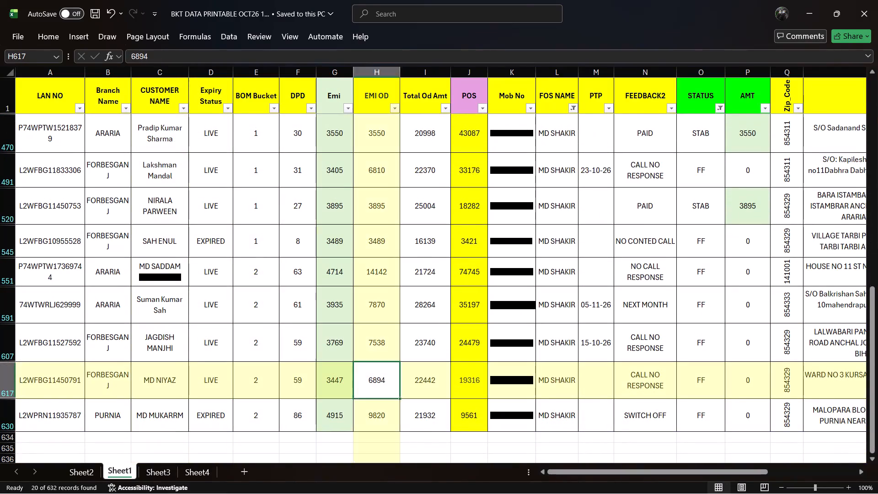
key("Right")
key("Right")
key("Right")
key("Right")
key("Right")
key("Right")
key("BackSpace")
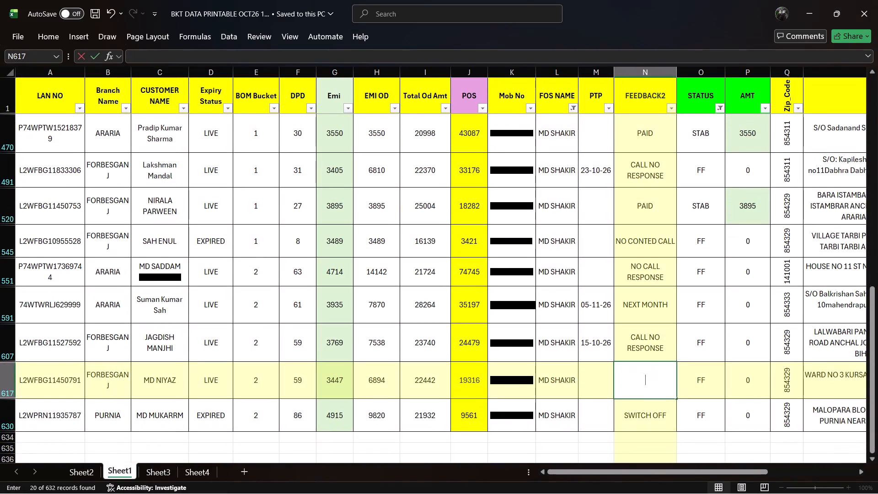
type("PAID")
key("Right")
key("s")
Copy the Emi value 3447 into AMT for the customer in row 617 and save the workbook.
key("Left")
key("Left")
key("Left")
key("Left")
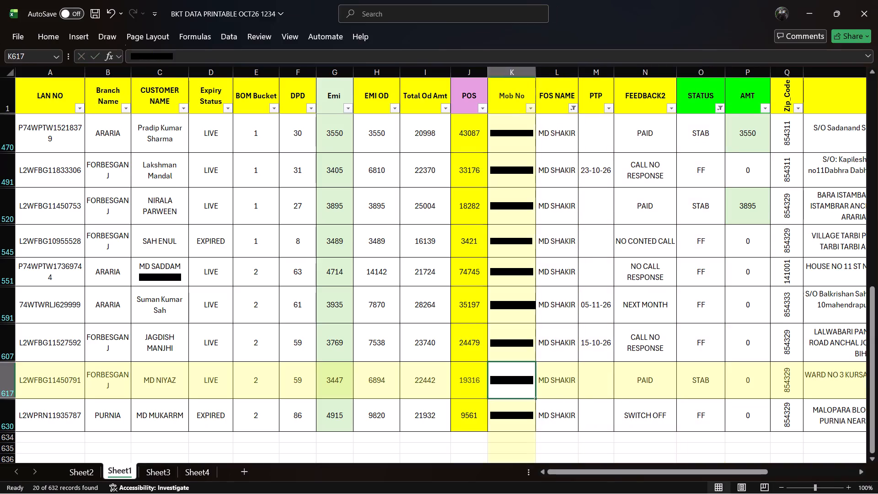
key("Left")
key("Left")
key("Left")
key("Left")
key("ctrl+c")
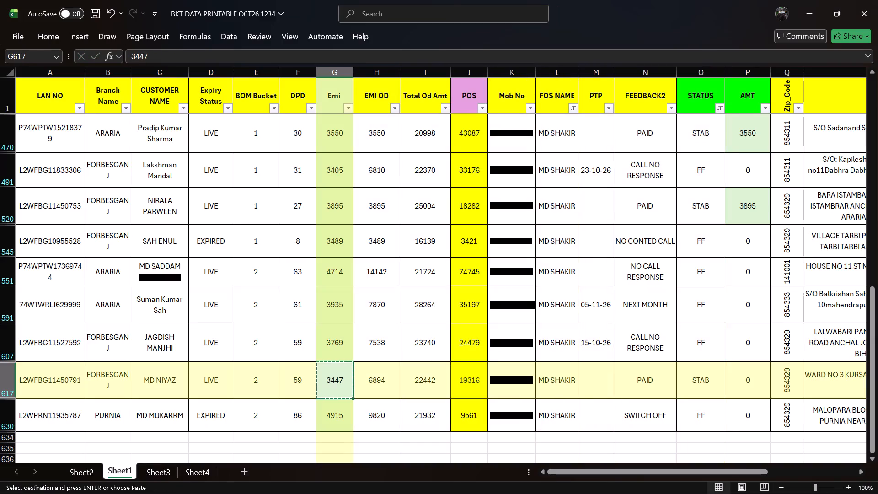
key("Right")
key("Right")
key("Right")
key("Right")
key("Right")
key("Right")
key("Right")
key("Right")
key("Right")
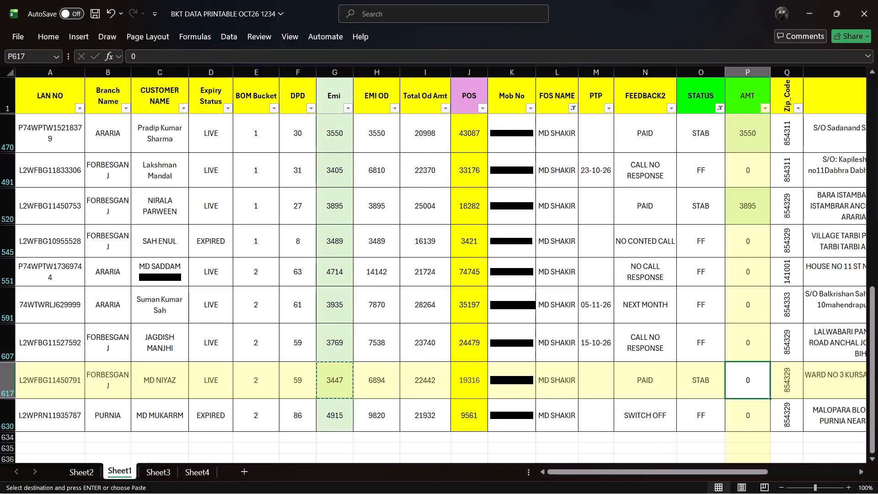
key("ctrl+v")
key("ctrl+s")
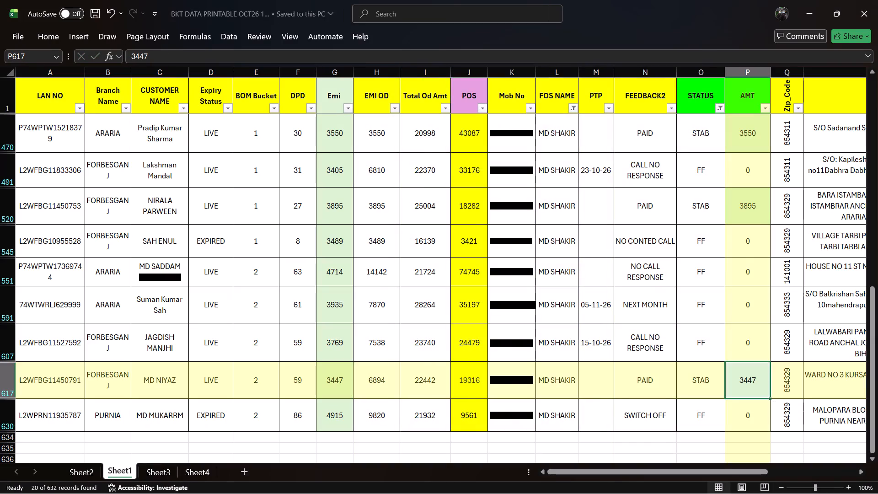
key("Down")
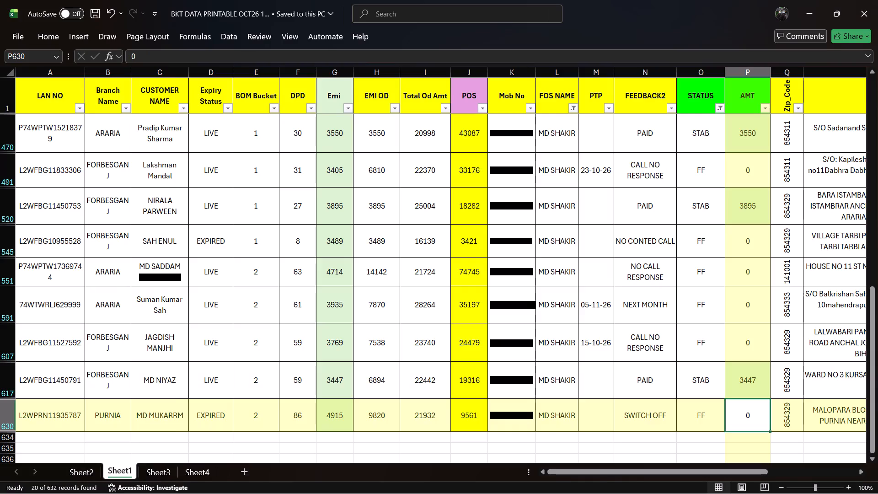
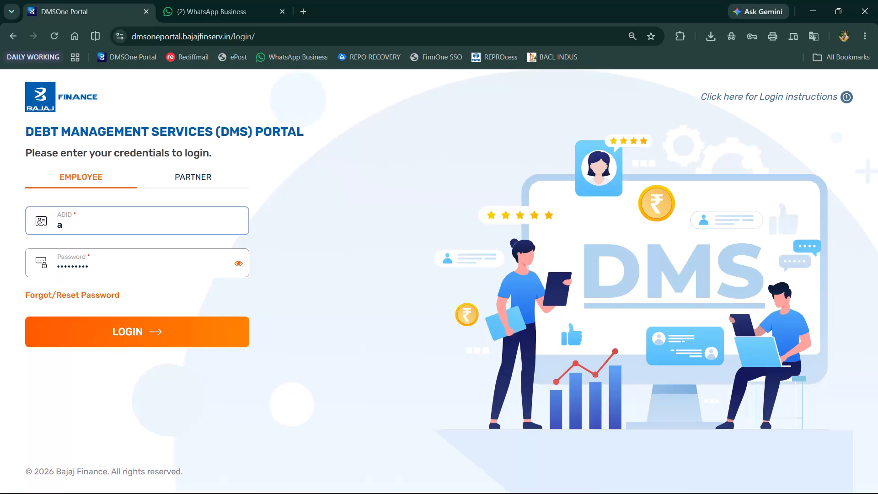
Clear the ADID entry on the employee login form of the DMSOne Portal in Chrome.
key("BackSpace")
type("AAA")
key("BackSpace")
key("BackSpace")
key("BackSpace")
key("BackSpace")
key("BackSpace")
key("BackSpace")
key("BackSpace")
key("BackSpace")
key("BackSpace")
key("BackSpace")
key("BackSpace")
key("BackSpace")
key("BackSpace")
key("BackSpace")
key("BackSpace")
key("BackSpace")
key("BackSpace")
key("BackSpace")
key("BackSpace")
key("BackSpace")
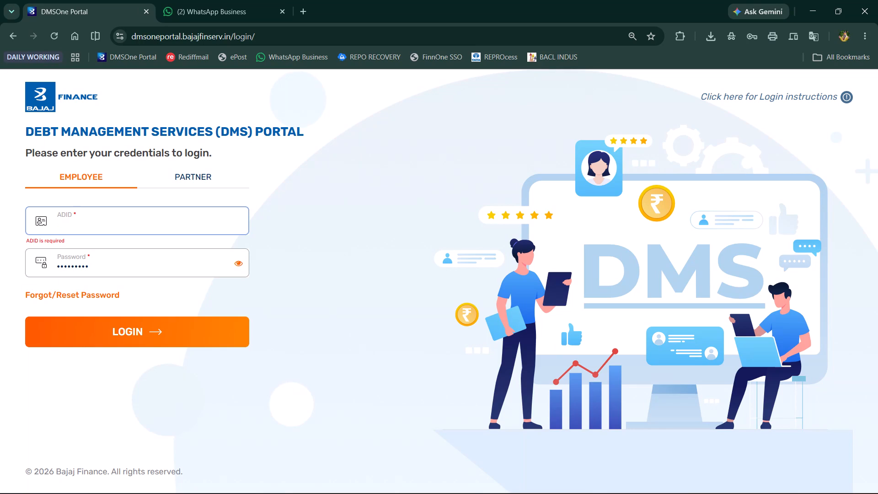
Activate the password field on the employee login form for editing.
left_click(99, 262)
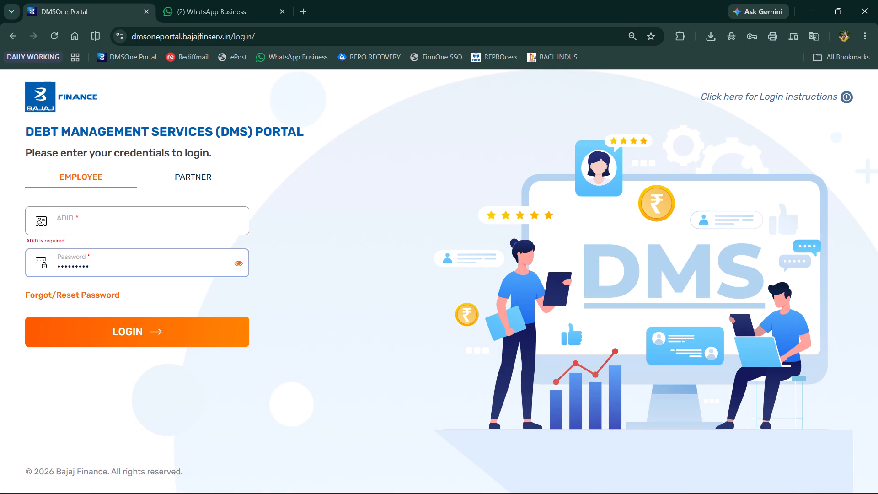
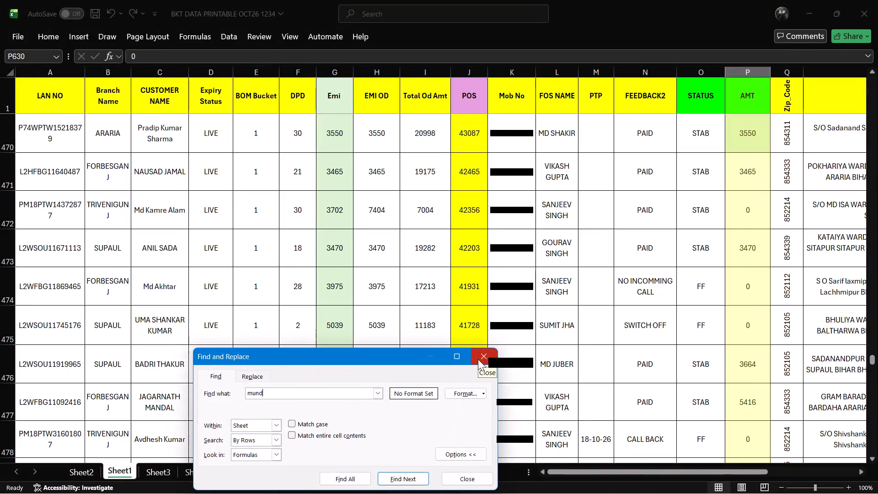
Search the sheet for all entries matching "mundrika" to locate that customer's row, and close the search.
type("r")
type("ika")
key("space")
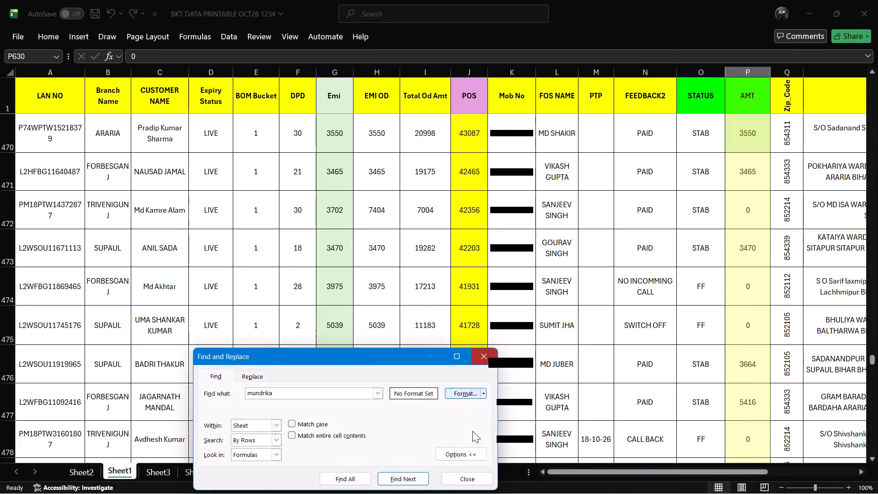
left_click(347, 476)
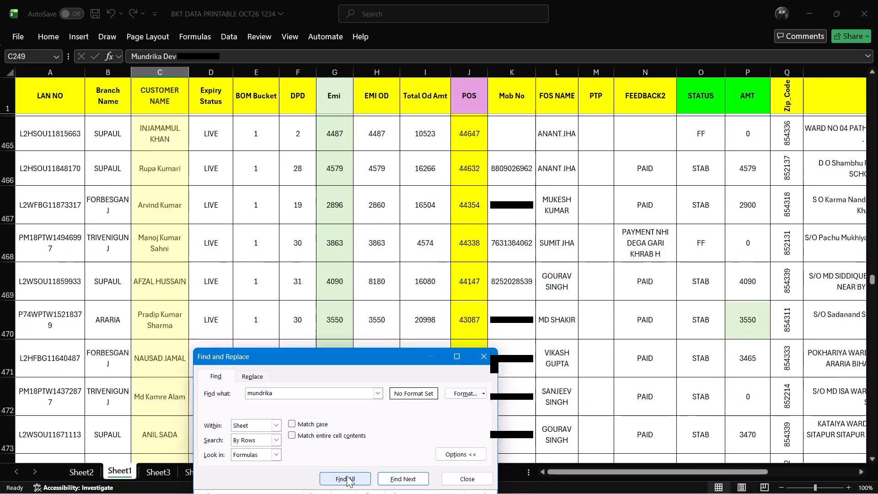
left_click(485, 355)
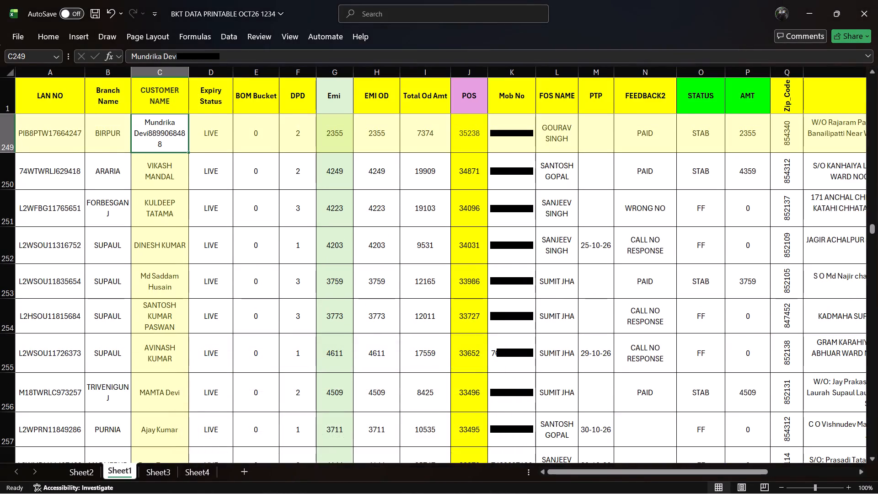
Examine the customer record in row 249, checking its payment, status, address and supervisor columns and returning to its LAN NO.
key("Right")
key("Right")
key("Right")
key("Right")
key("Right")
key("Right")
key("Right")
key("Right")
key("Right")
key("Right")
key("Right")
key("Right")
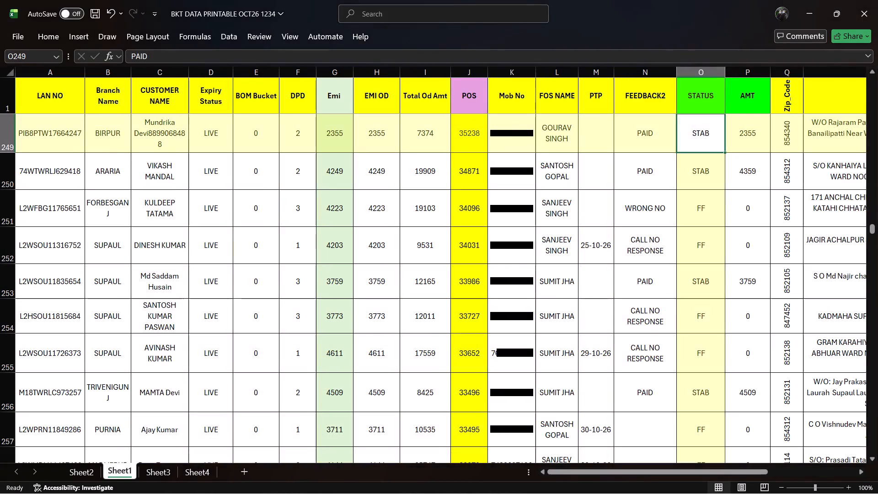
key("Right")
key("Right")
key("Right")
key("Right")
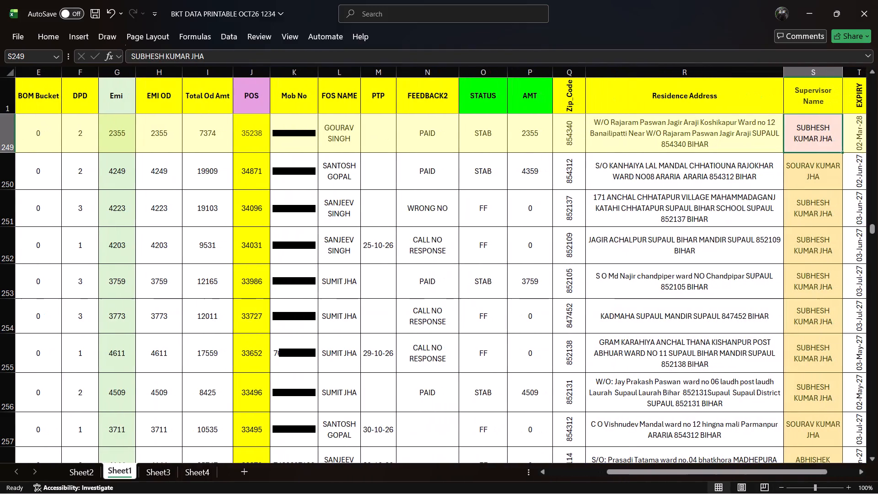
key("Left")
key("Left")
key("Left")
key("Left")
key("Left")
key("Left")
key("Left")
key("Left")
key("Left")
key("Left")
key("Left")
key("Left")
key("Left")
key("Left")
key("Left")
key("Left")
key("Left")
key("Left")
key("Left")
key("Left")
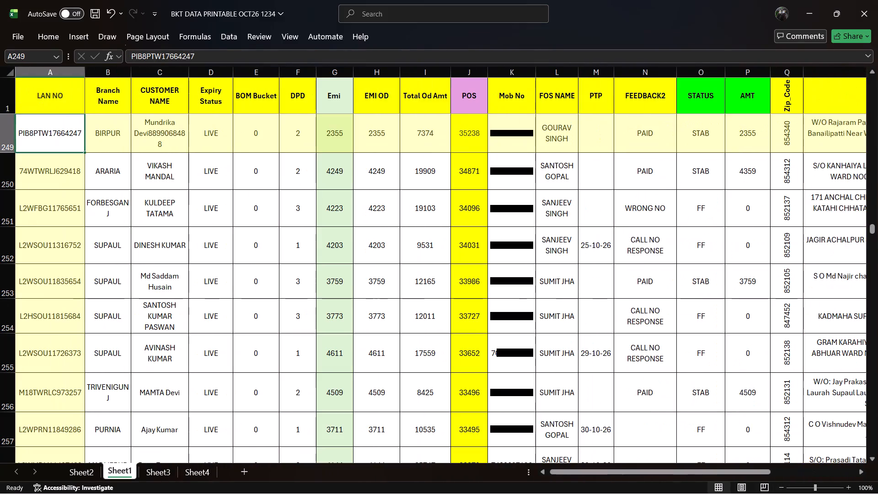